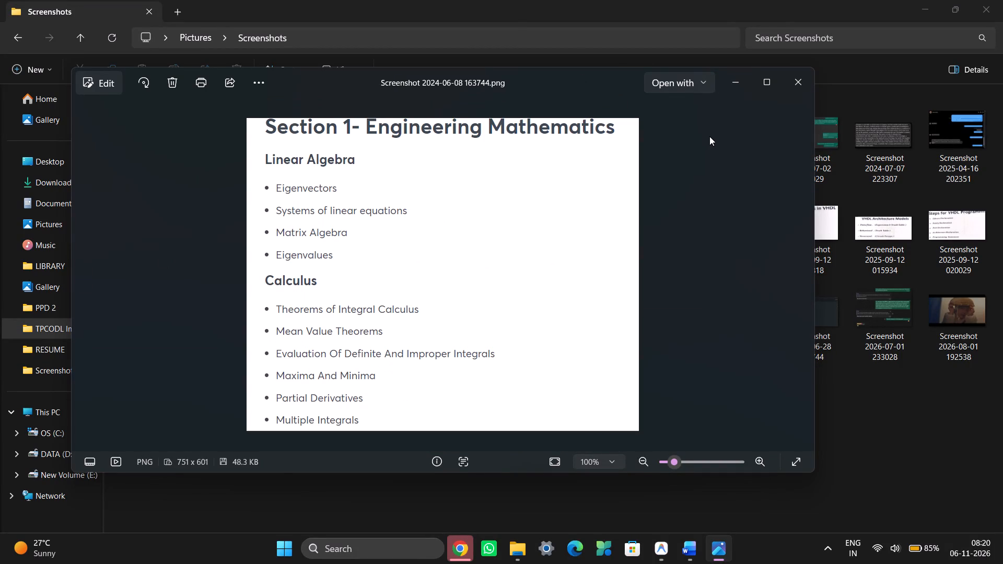
Browse forward through the Screenshots folder from the Engineering Mathematics syllabus image to the chat capture Screenshot 2024-07-02 015029.png.
key(Right)
key(Right)
key(Right)
key(Right)
key(Right)
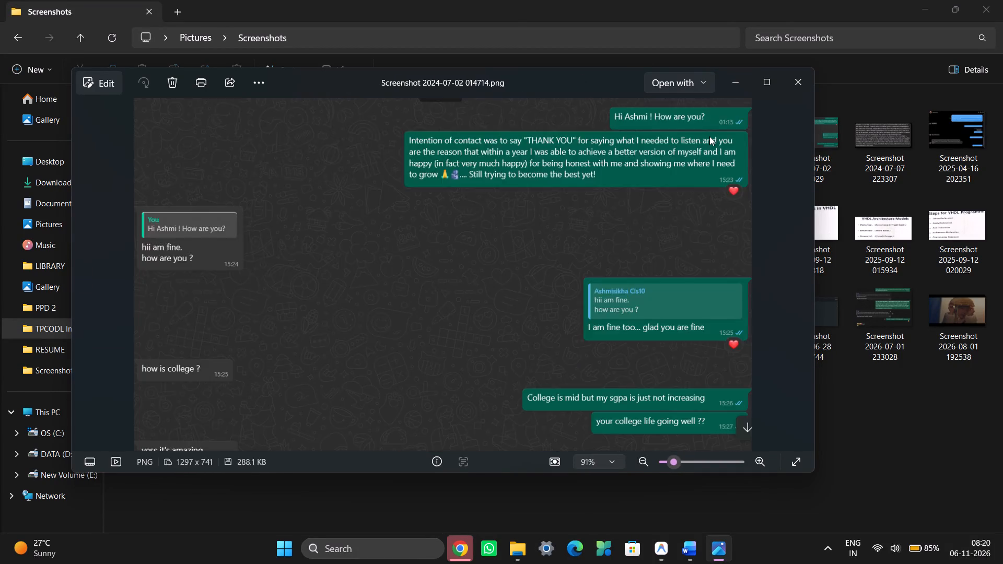
key(Right)
key(Right)
key(Right)
key(Right)
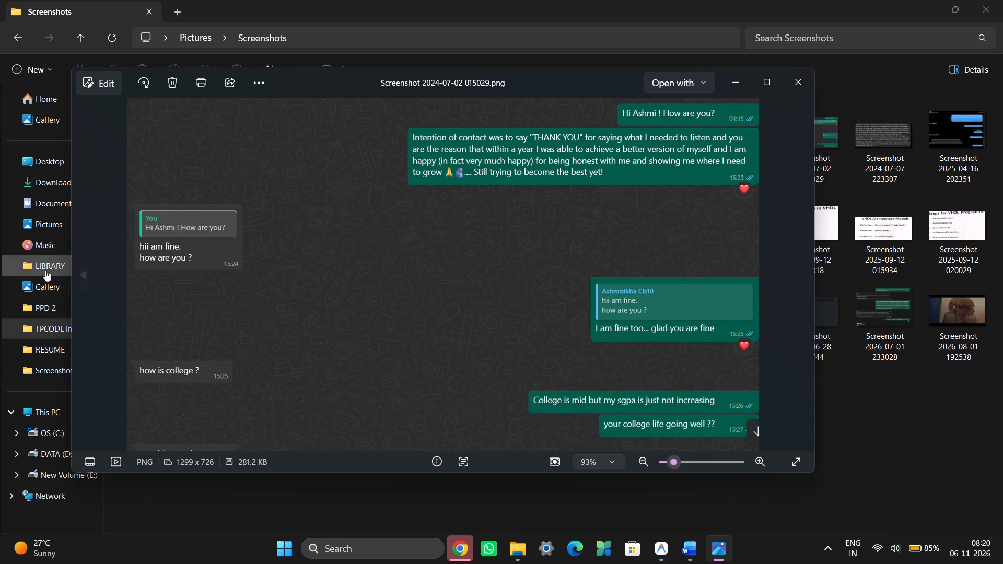
Go back through the chat captures to the portrait photo Screenshot 2024-06-22 003235.png.
click(78, 272)
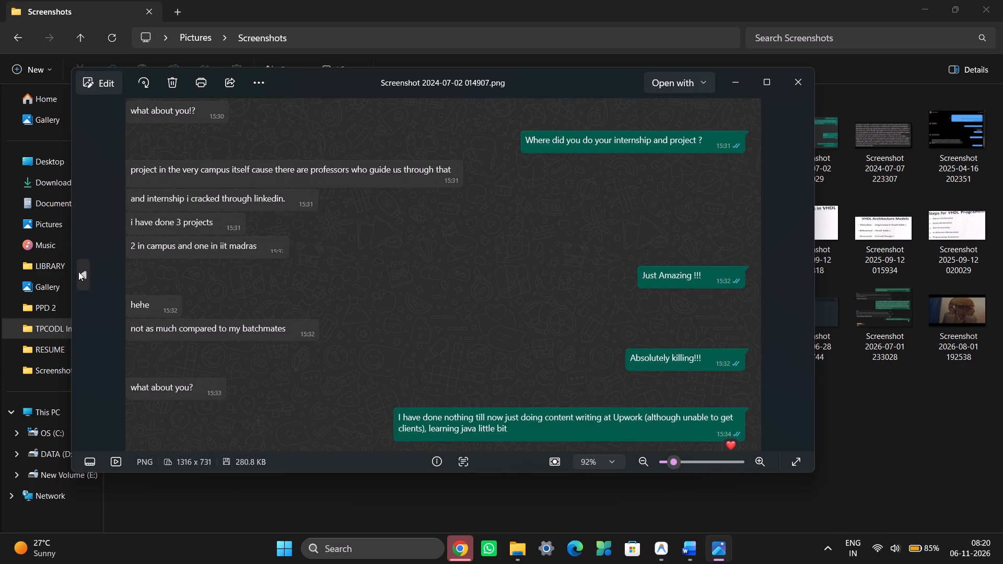
click(78, 272)
click(78, 272)
click(78, 272)
click(78, 272)
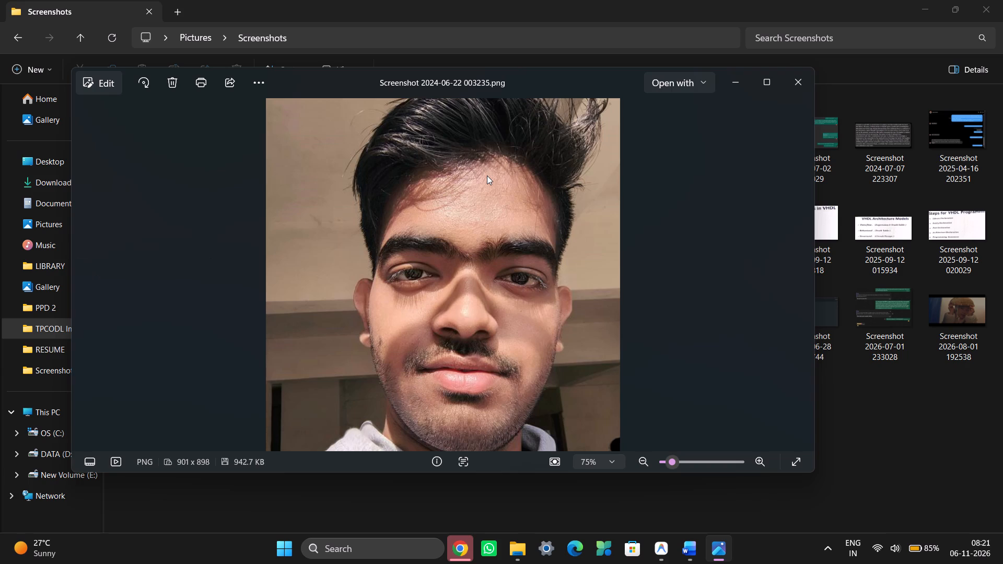
Advance to the chat capture Screenshot 2024-07-02 014754.png and examine its messages about college and future plans at closer zoom.
key(Right)
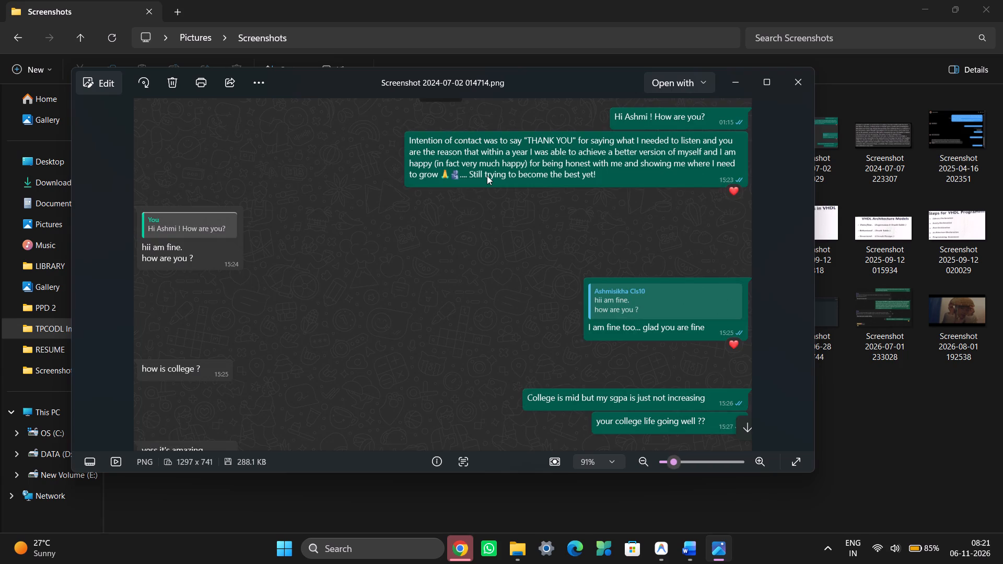
key(Right)
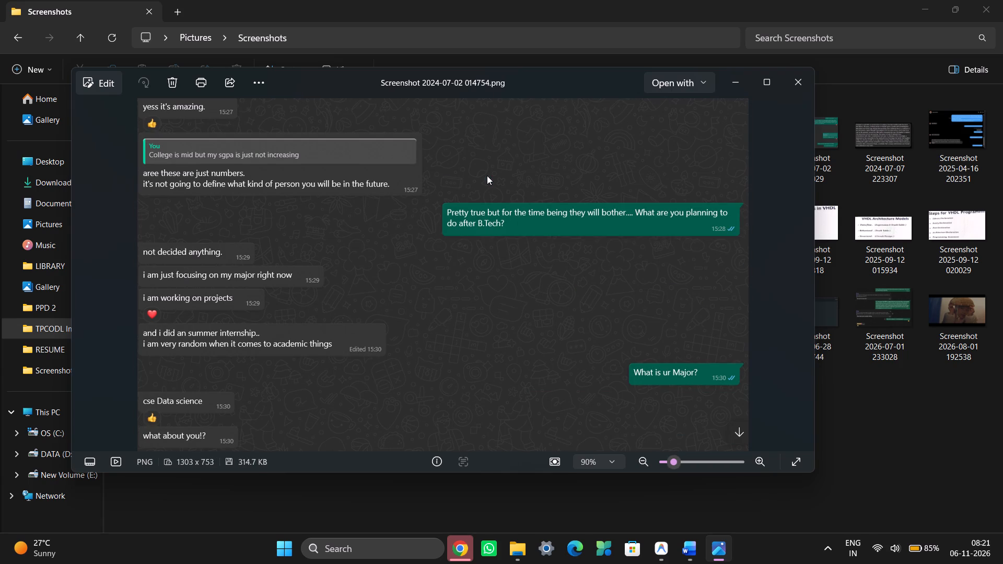
ctrl+scroll(308, 187, up, 1)
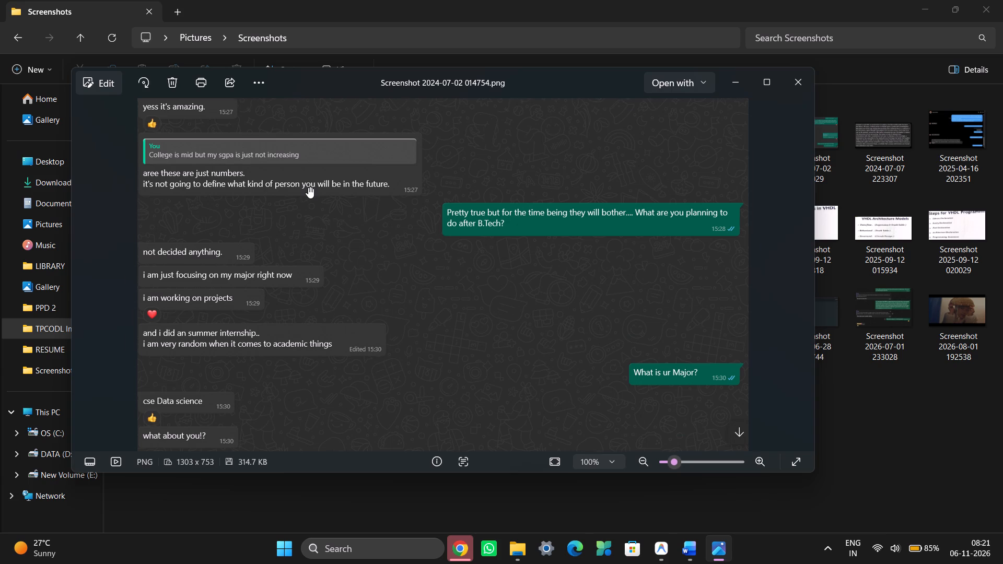
ctrl+scroll(308, 187, up, 1)
click(308, 187)
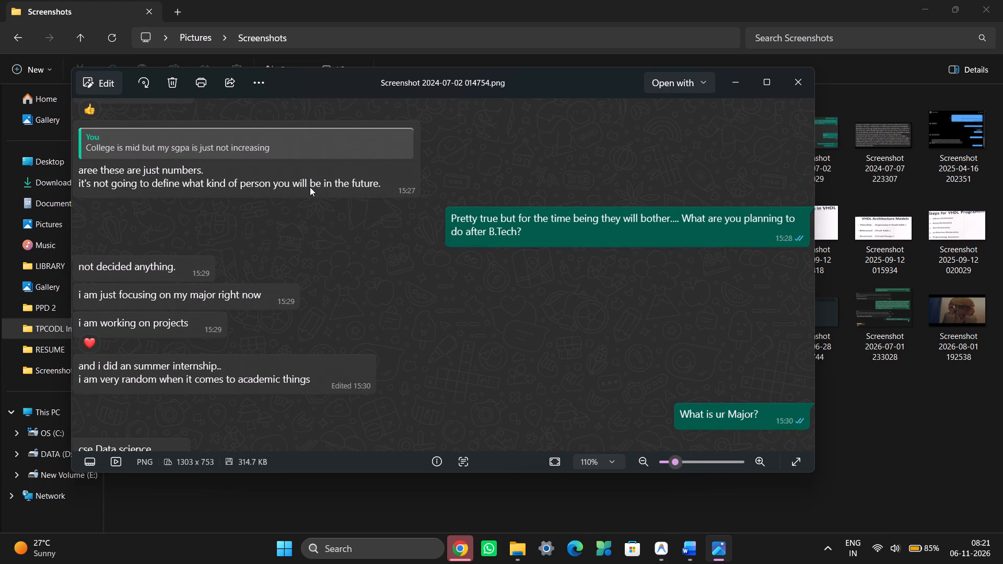
ctrl+scroll(310, 187, down, 1)
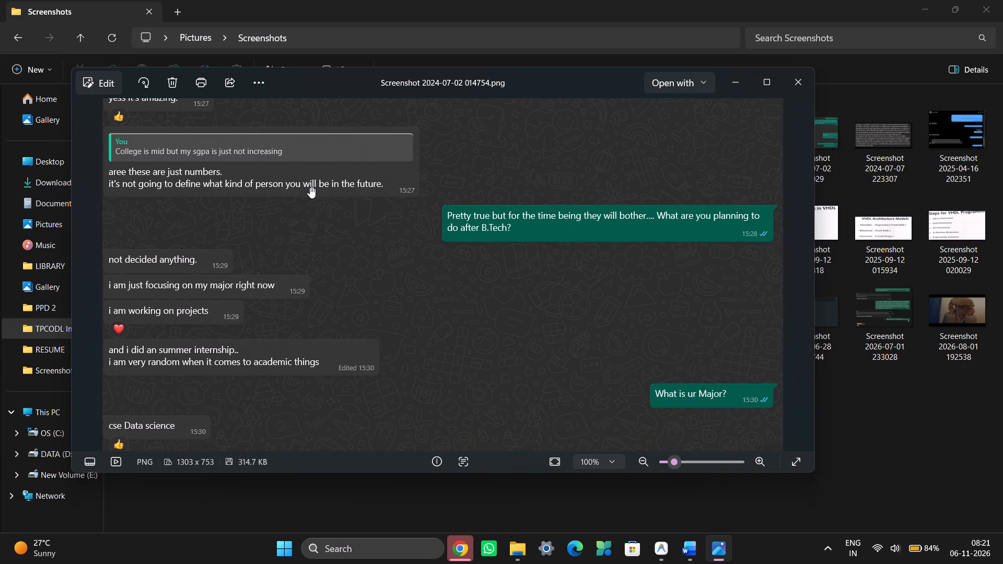
Browse forward past the remaining chat captures to the small Japanese text image Screenshot 2025-05-20 221247.png.
key(Right)
key(Right)
key(Right)
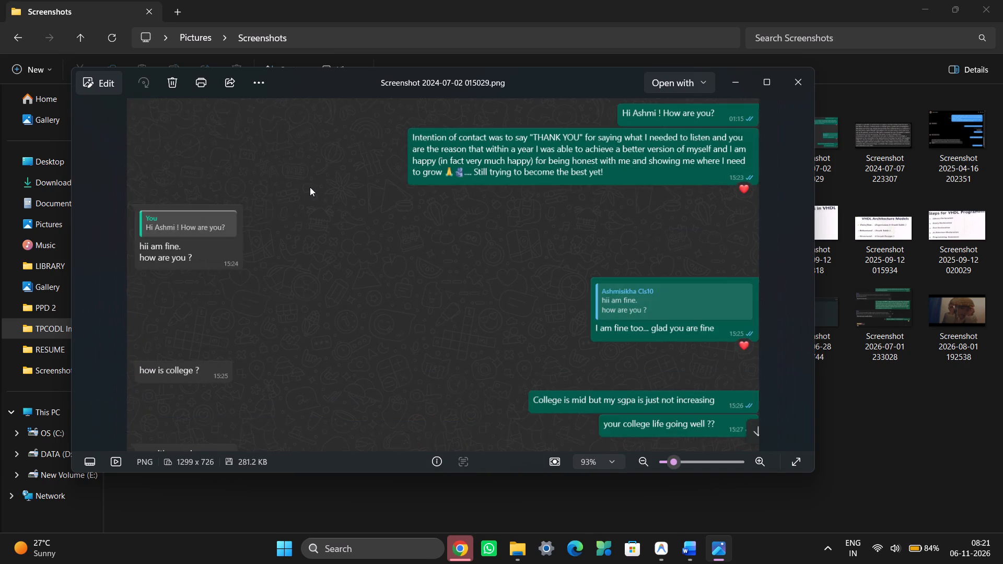
key(Right)
key(Right)
key(Right)
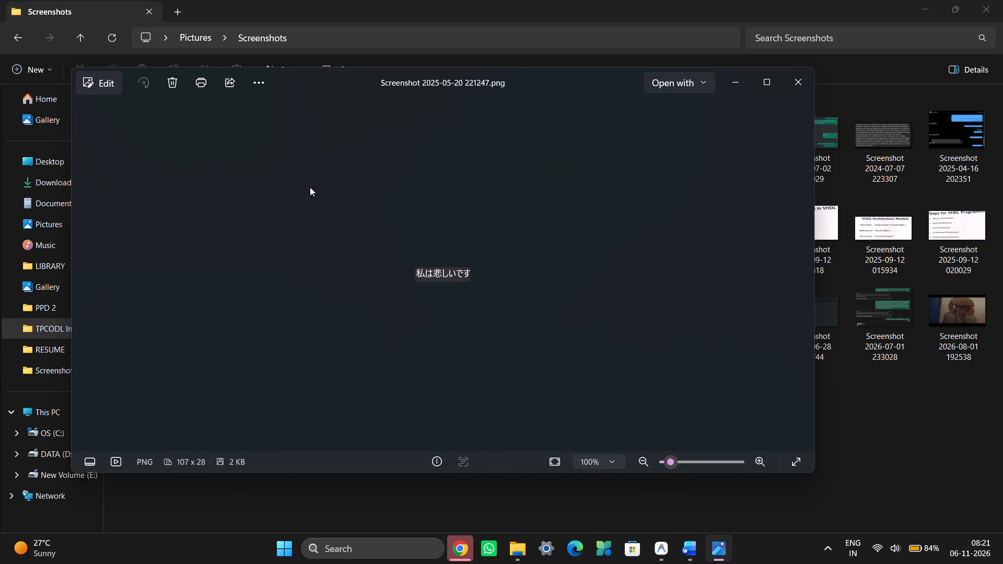
Browse the screenshots, compare the two HDL diagram captures, and delete the cropped one, Screenshot 2025-09-12 015456.png.
key(Right)
key(Right)
key(Right)
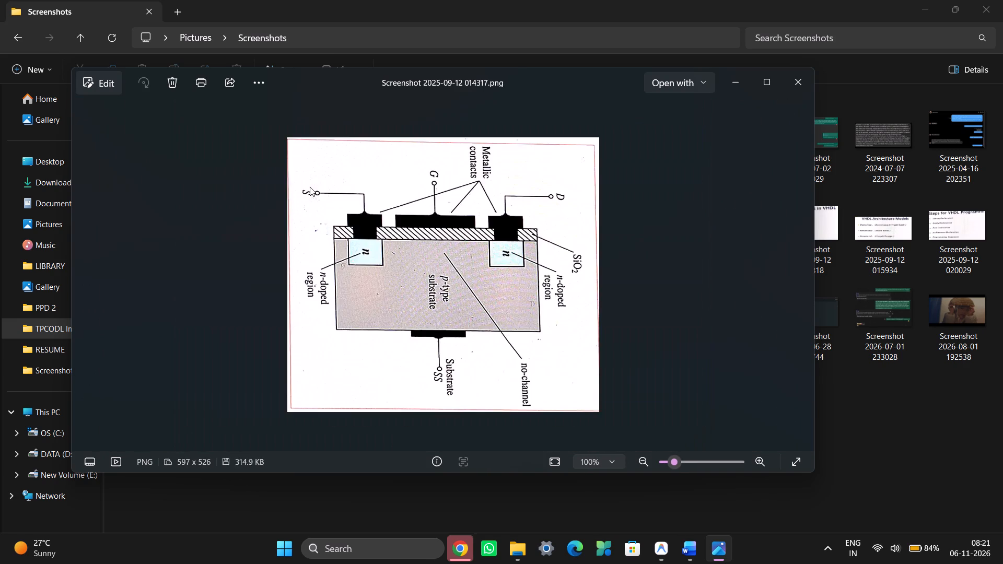
key(Right)
key(Right)
key(Right)
key(Right)
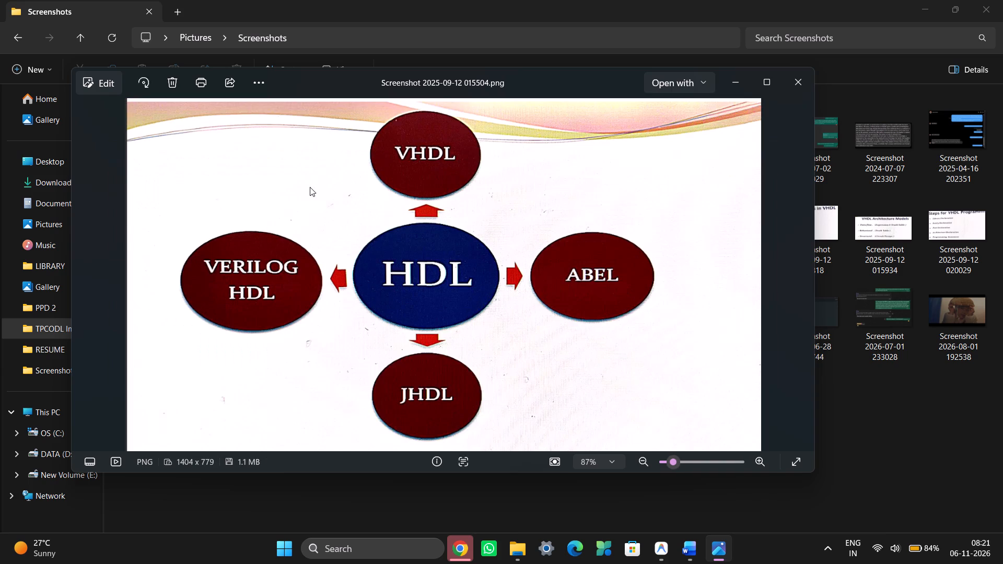
key(Left)
key(Right)
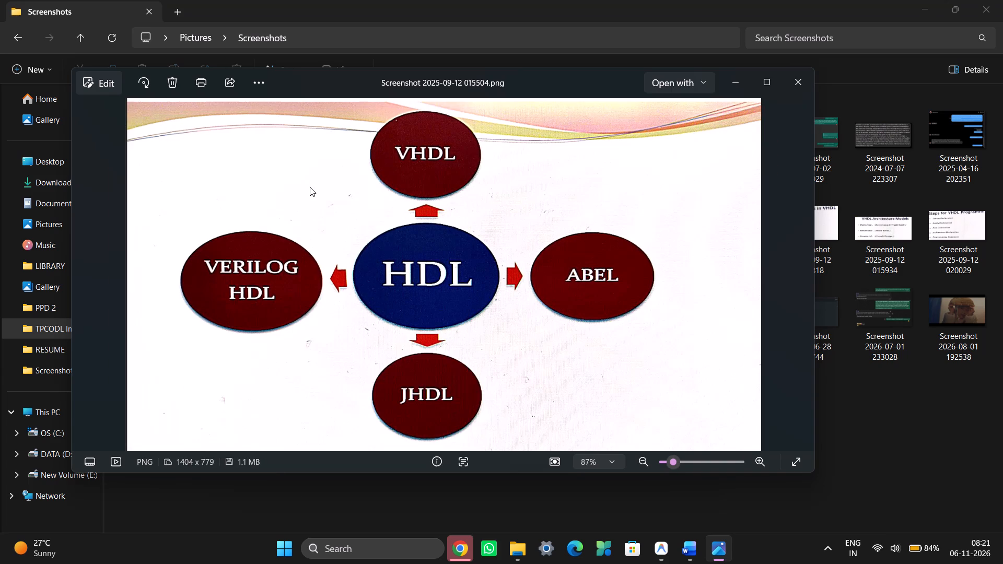
key(Left)
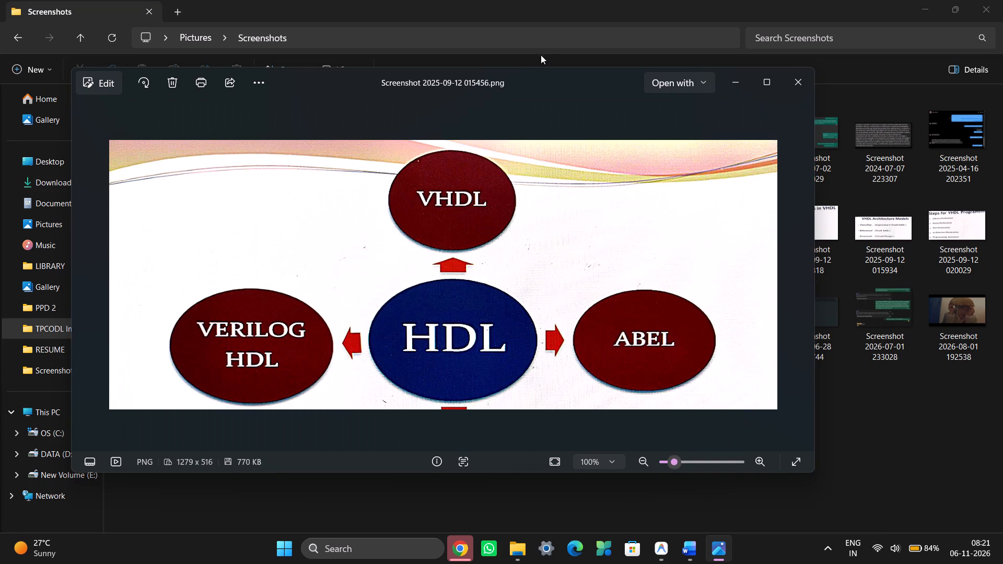
click(169, 87)
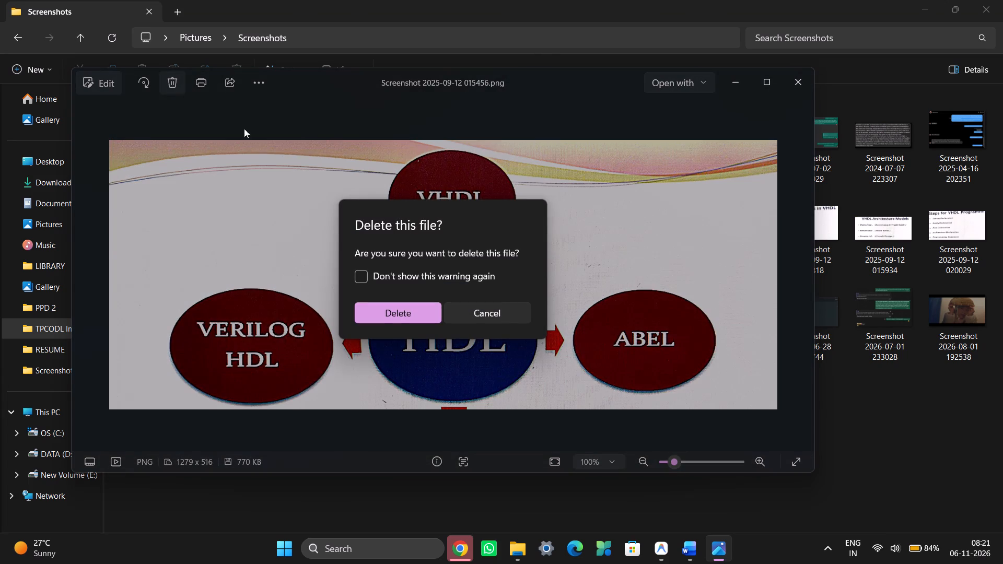
click(401, 314)
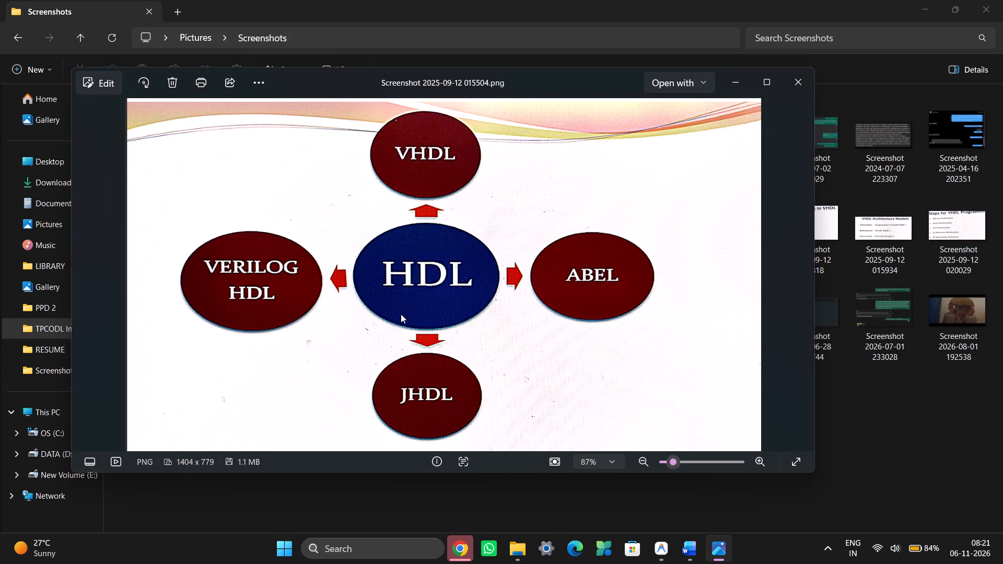
Look through the remaining screenshots, from the VHDL slides to the Arduino traffic sketch captures, comparing the two dated 2026-06-28.
key(Right)
key(Right)
key(Right)
key(Right)
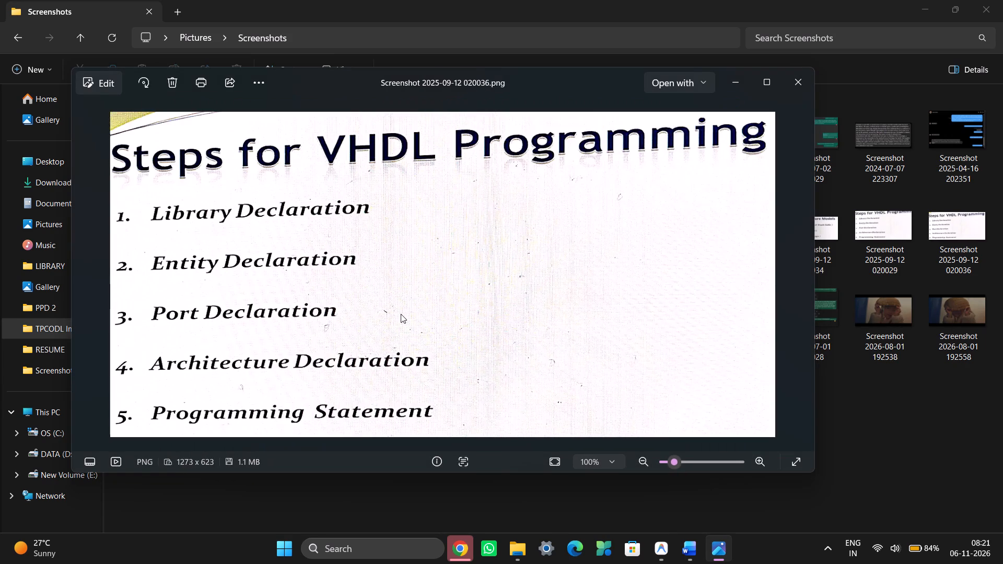
key(Right)
key(Right)
key(Right)
key(Right)
key(Right)
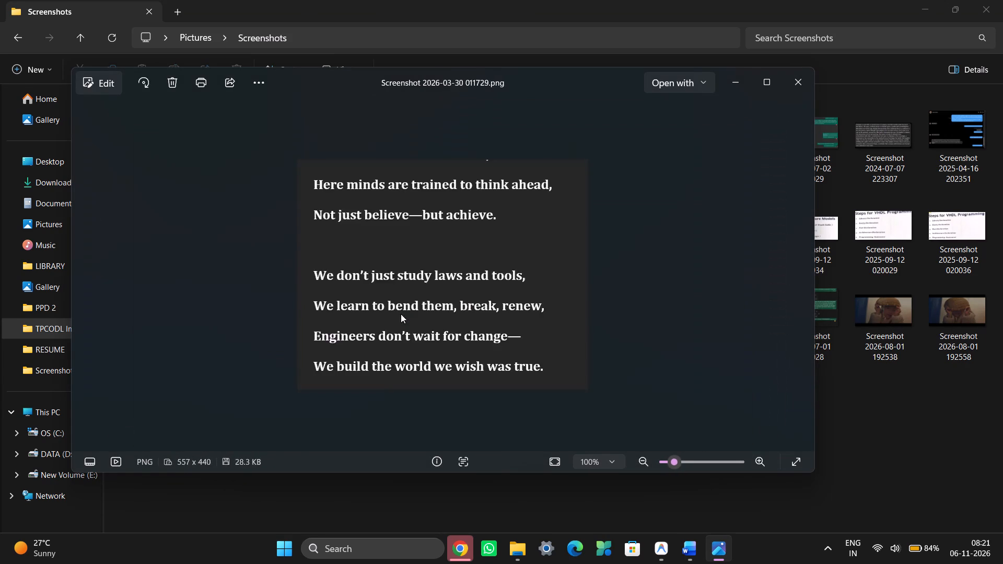
key(Right)
key(Right)
key(Right)
key(Right)
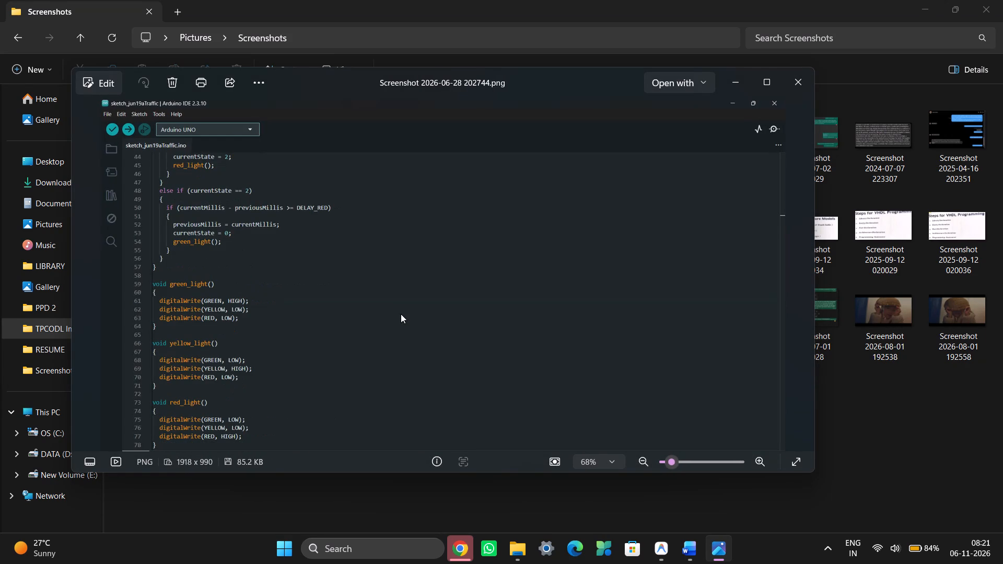
click(85, 281)
click(85, 281)
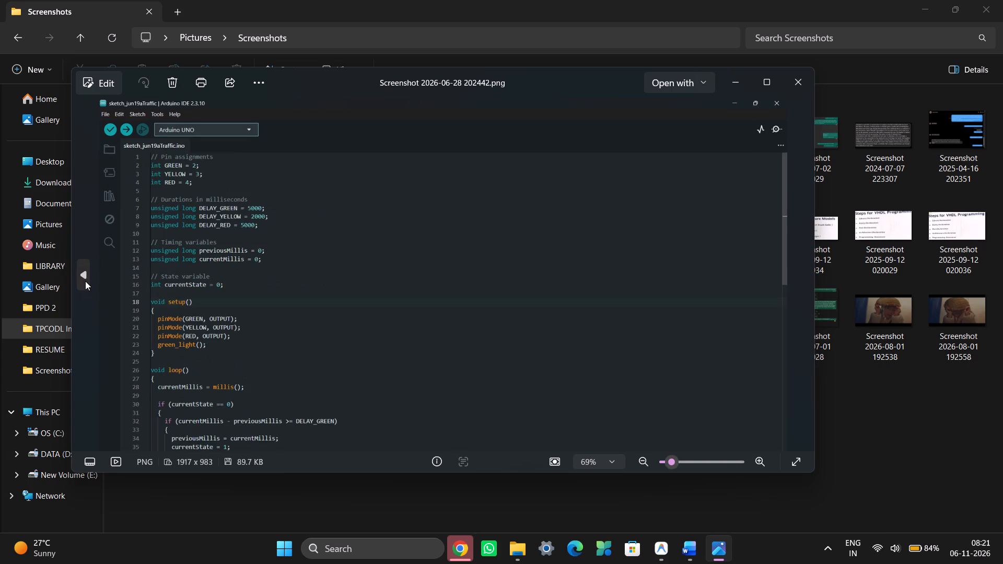
click(85, 281)
key(Right)
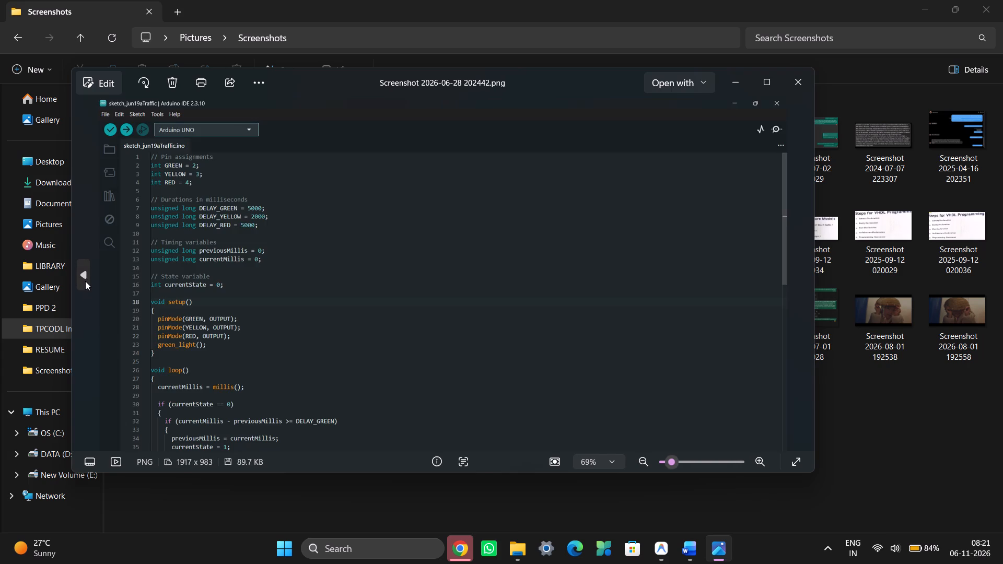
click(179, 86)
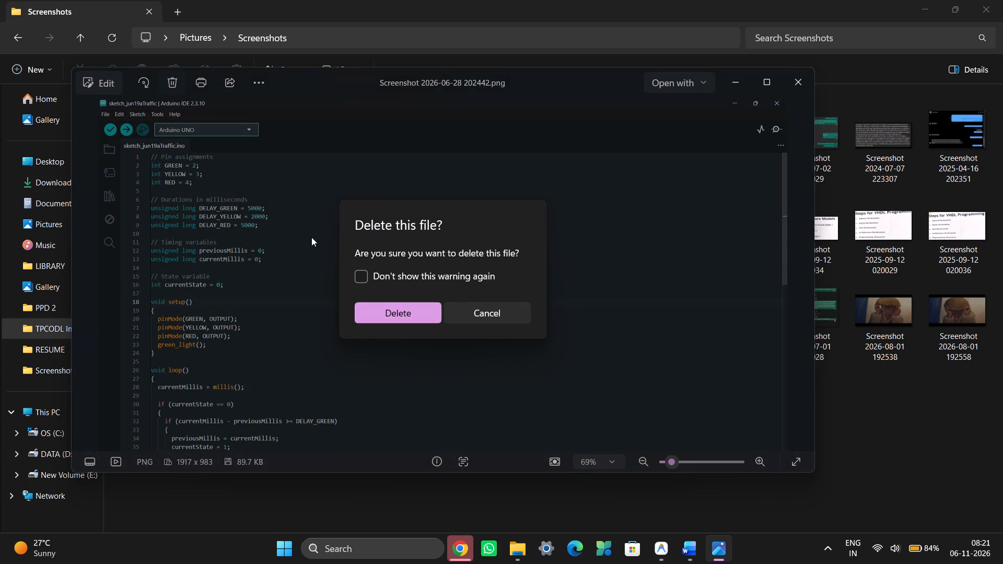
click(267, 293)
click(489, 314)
Delete the three Arduino traffic sketch captures dated 2026-06-28, numbered 202442, 202628 and 202744, checking the code in the first one.
ctrl+scroll(234, 305, up, 7)
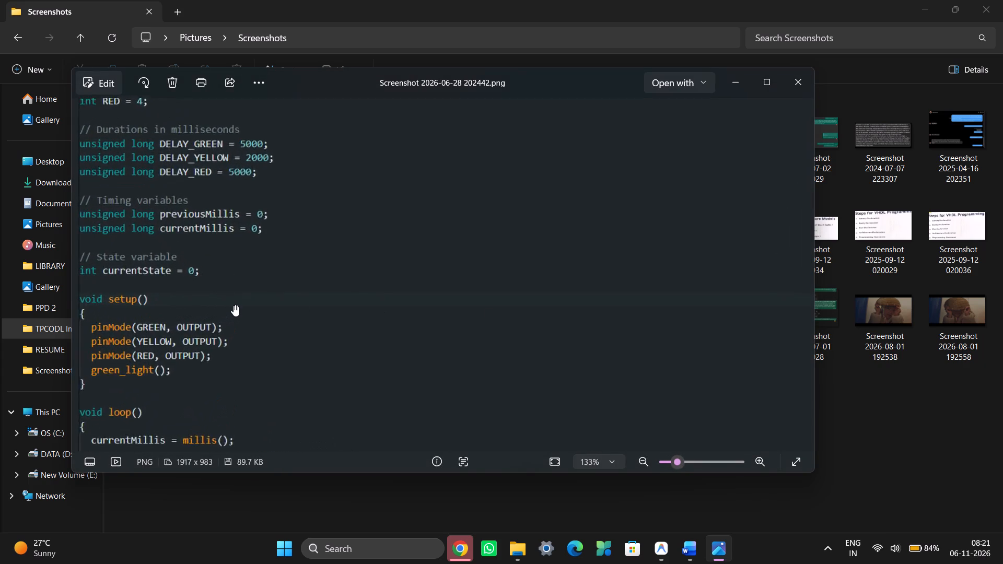
scroll(234, 305, down, 4)
drag(182, 361, 310, 351)
ctrl+scroll(255, 254, up, 4)
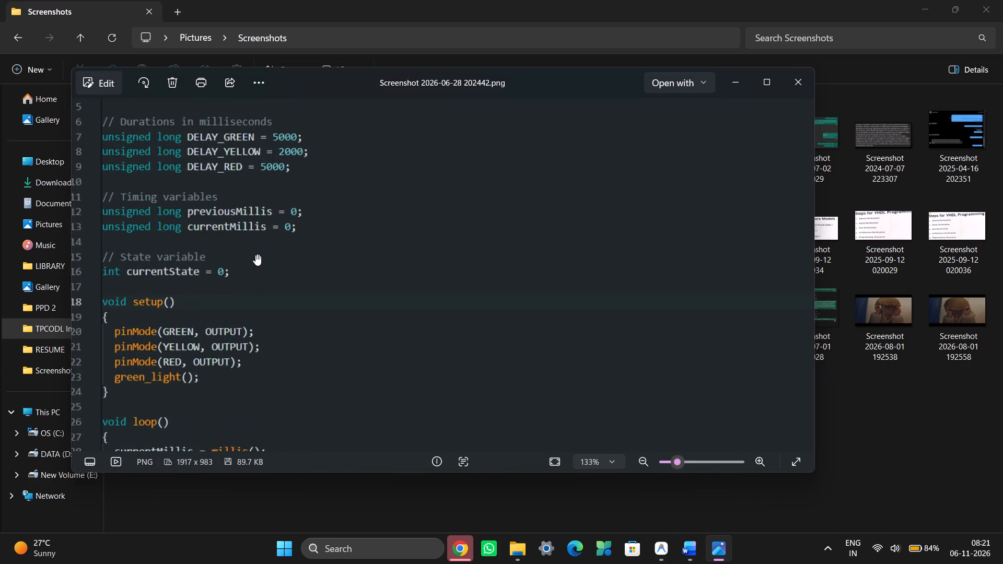
drag(255, 254, 309, 266)
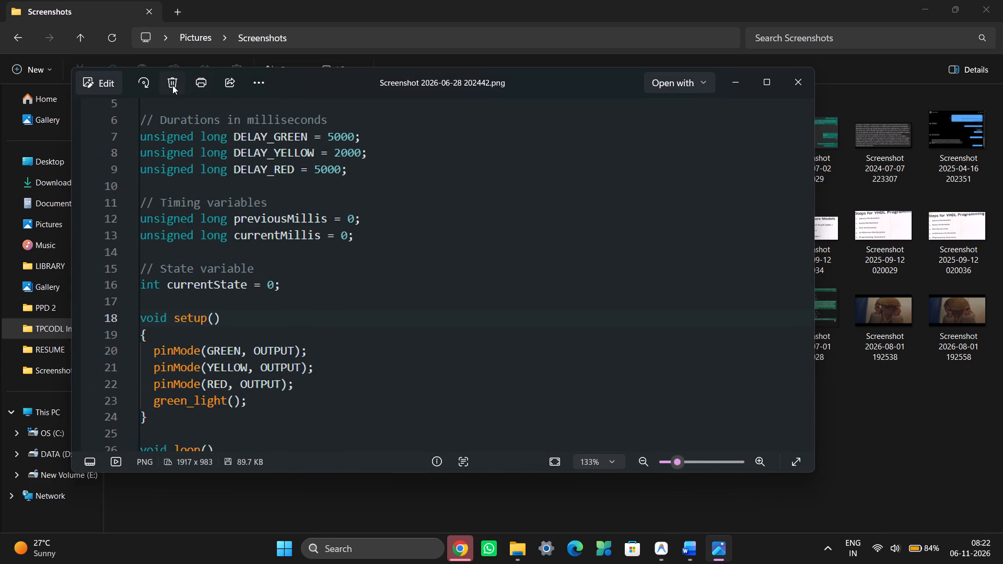
click(172, 84)
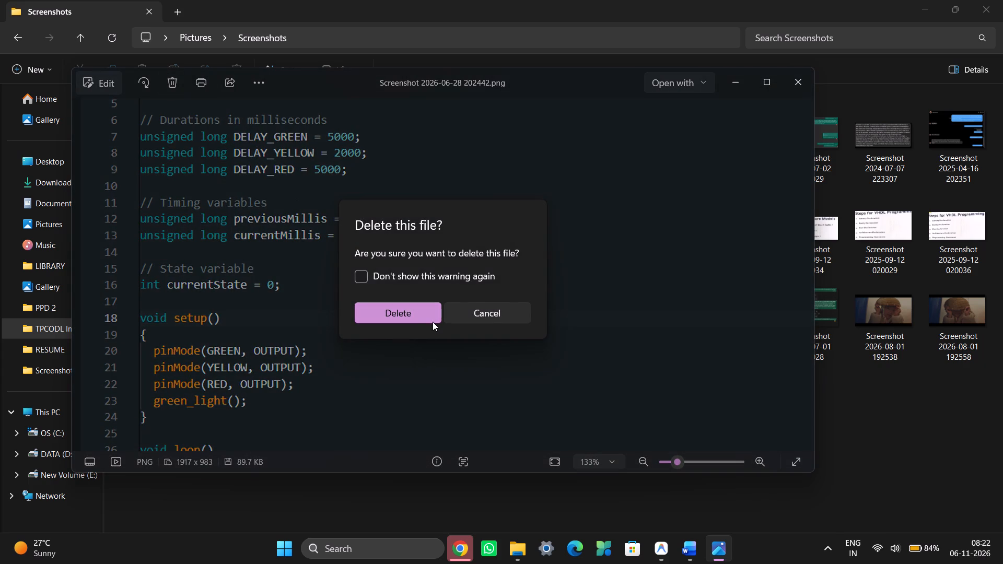
click(429, 316)
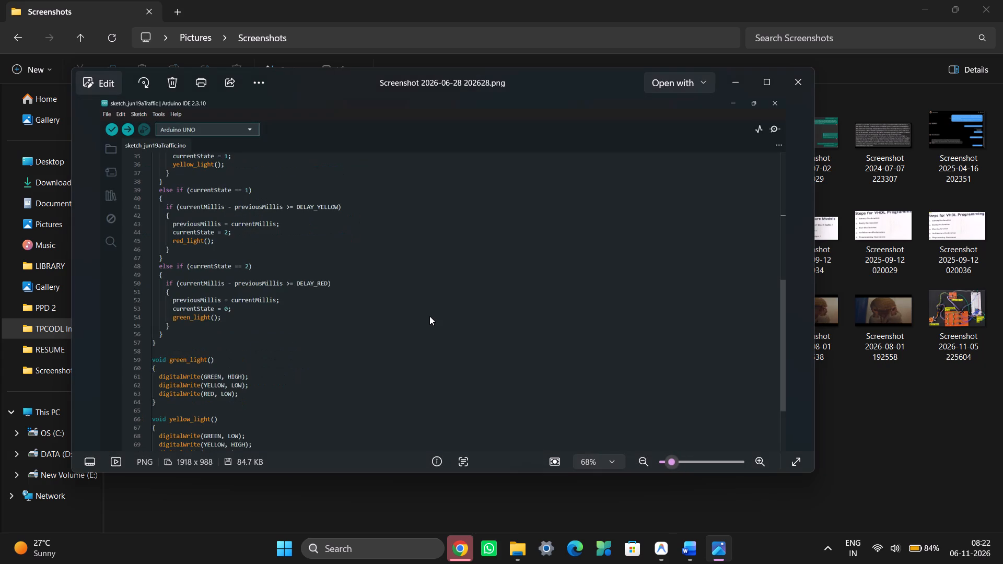
click(172, 83)
click(423, 316)
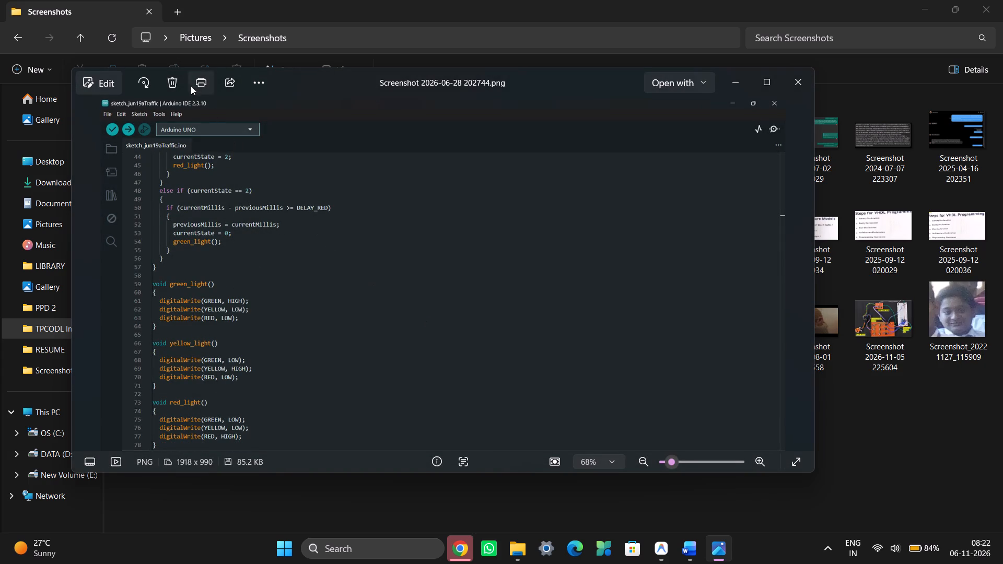
click(164, 80)
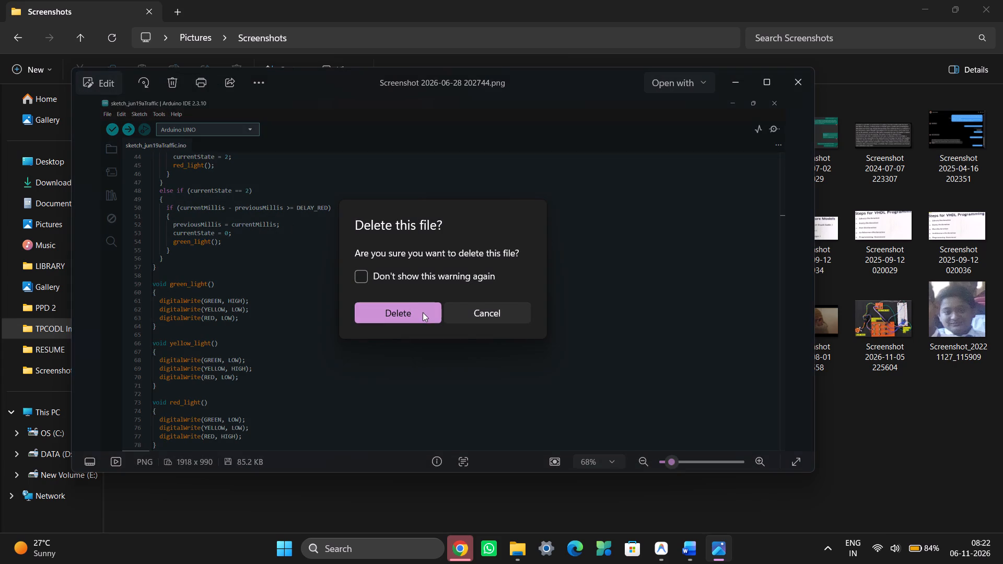
click(423, 312)
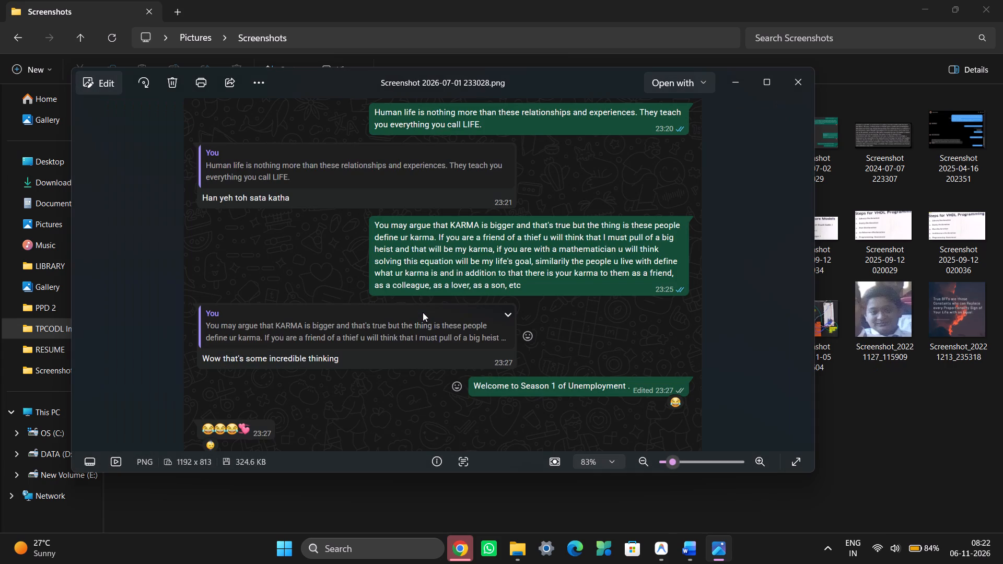
Look through the remaining pictures after the 2026-07-01 chat capture to find the labelled BLDC motor prototype photo, Screenshot 2026-11-05 225604.png.
key(Right)
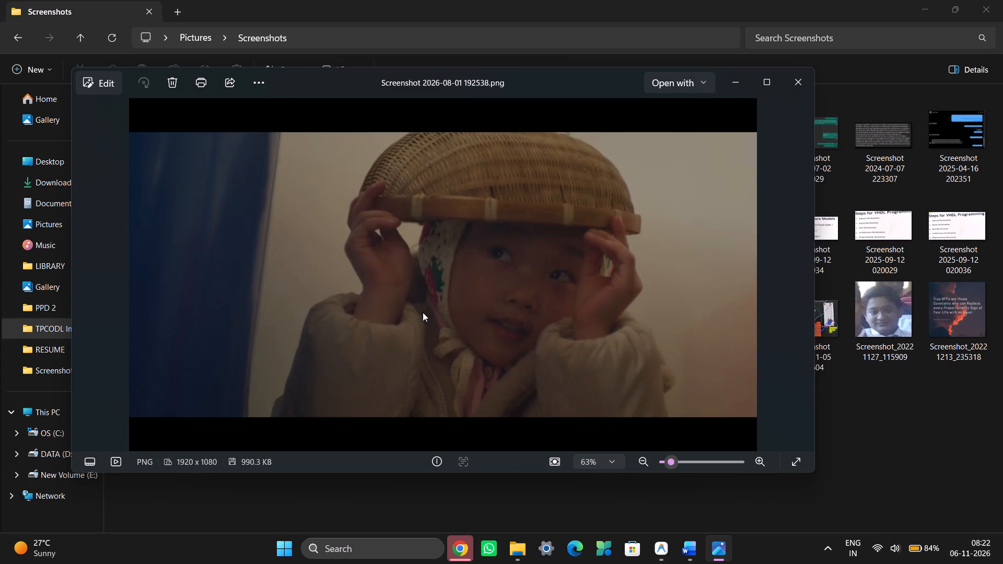
key(Right)
key(Right)
key(Right)
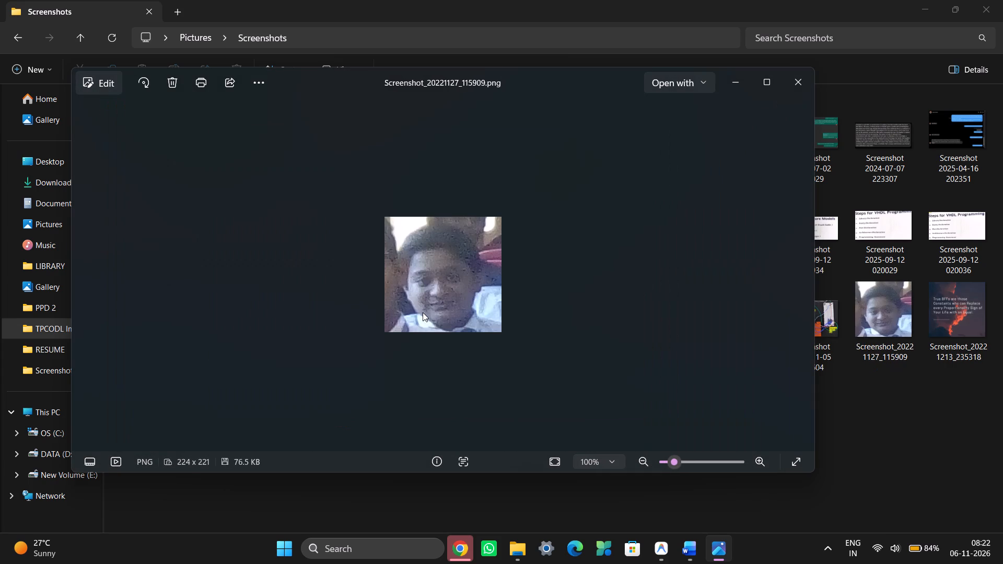
key(Right)
key(Left)
key(Left)
key(Right)
key(Right)
key(Right)
key(Right)
key(Left)
key(Left)
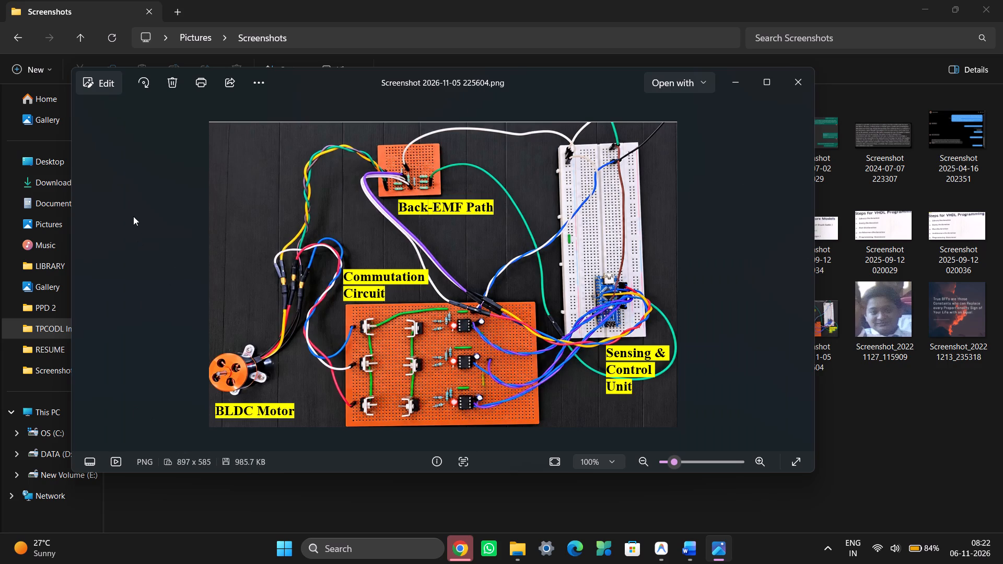
Copy the labelled prototype photo into the Word report, replacing the "Suggested image after this paragraph:" placeholder above the Fig. 3.7 caption.
click(167, 187)
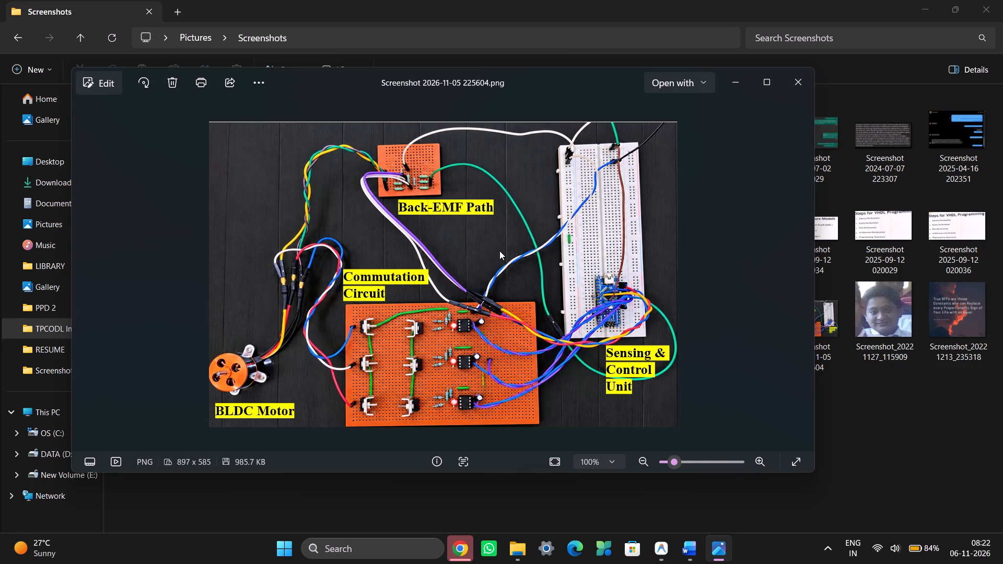
right_click(501, 253)
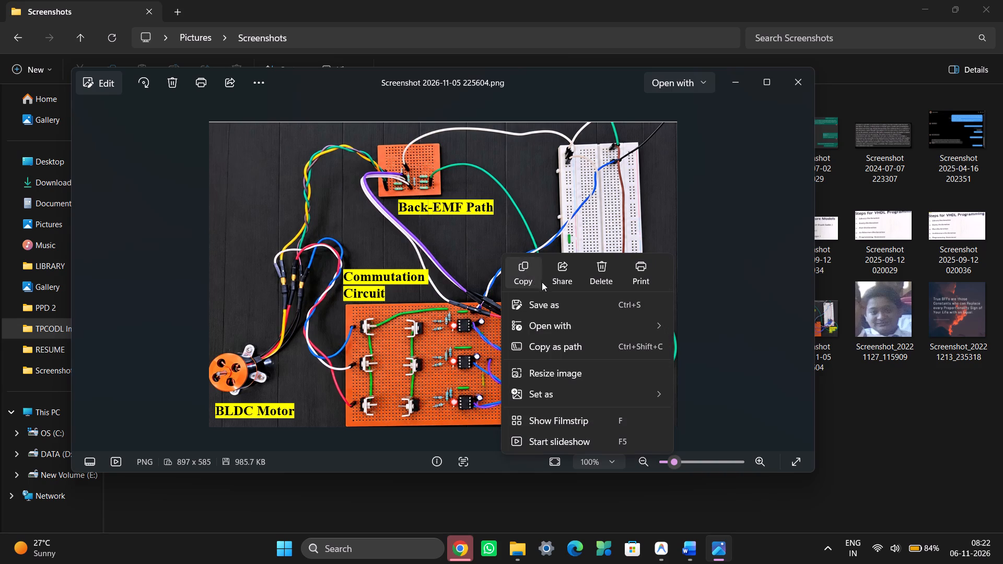
click(526, 273)
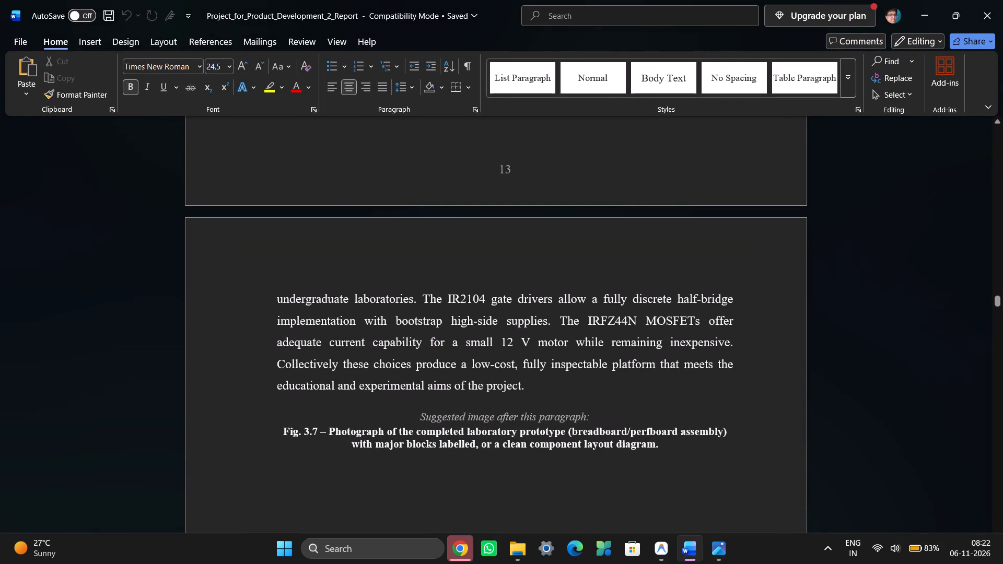
scroll(462, 297, down, 1)
drag(591, 244, 448, 241)
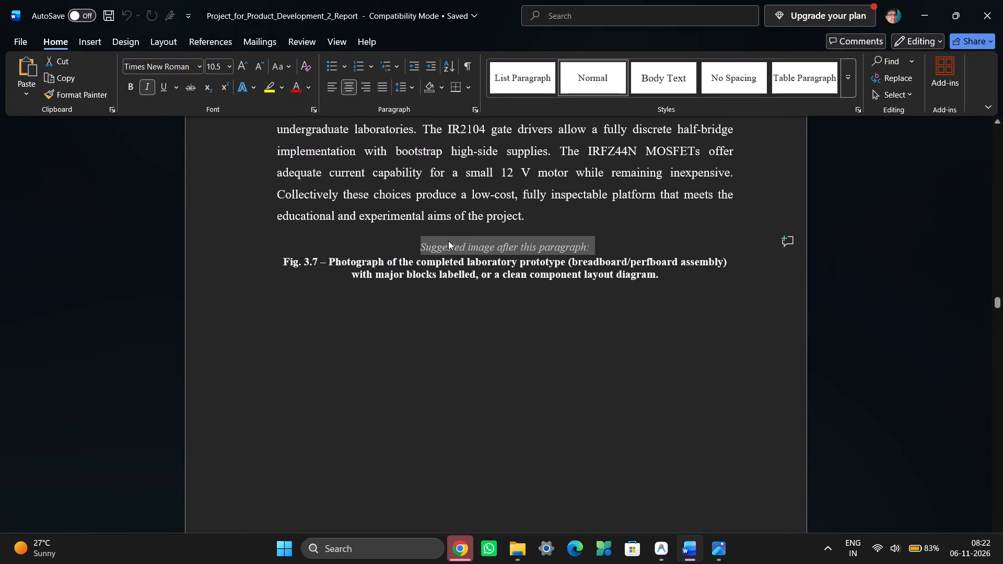
key(ctrl+v)
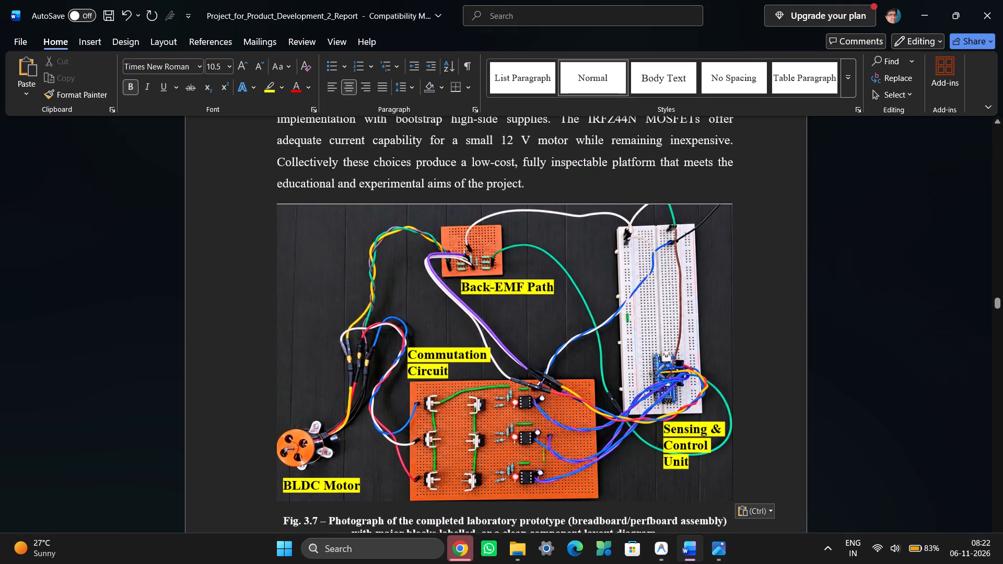
Check the pasted photo's placement above the Fig. 3.7 caption, and examine the Fig. 3.6 image placeholder before section 3.7.
scroll(448, 241, down, 1)
scroll(448, 241, up, 1)
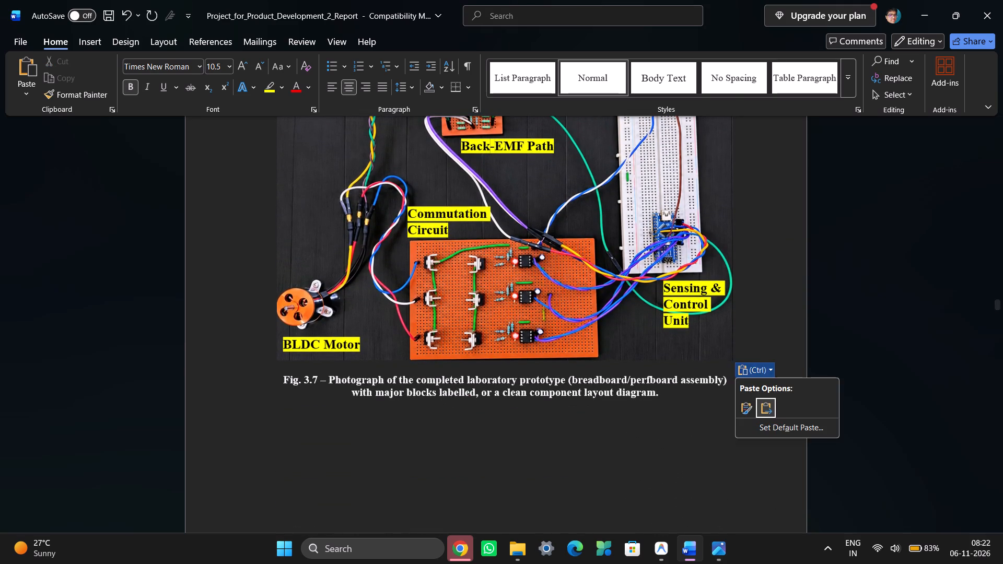
scroll(448, 241, up, 5)
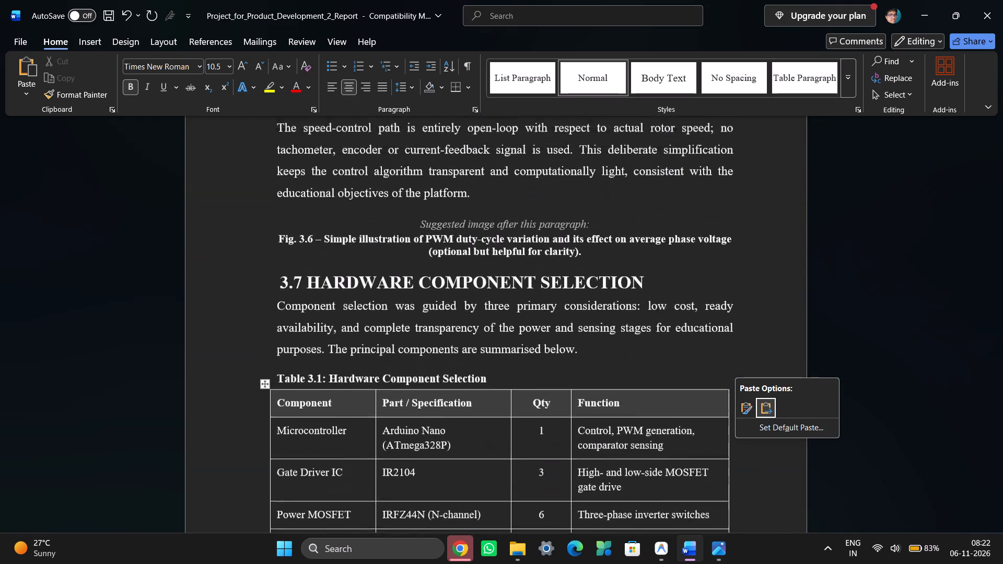
scroll(448, 241, up, 1)
click(401, 284)
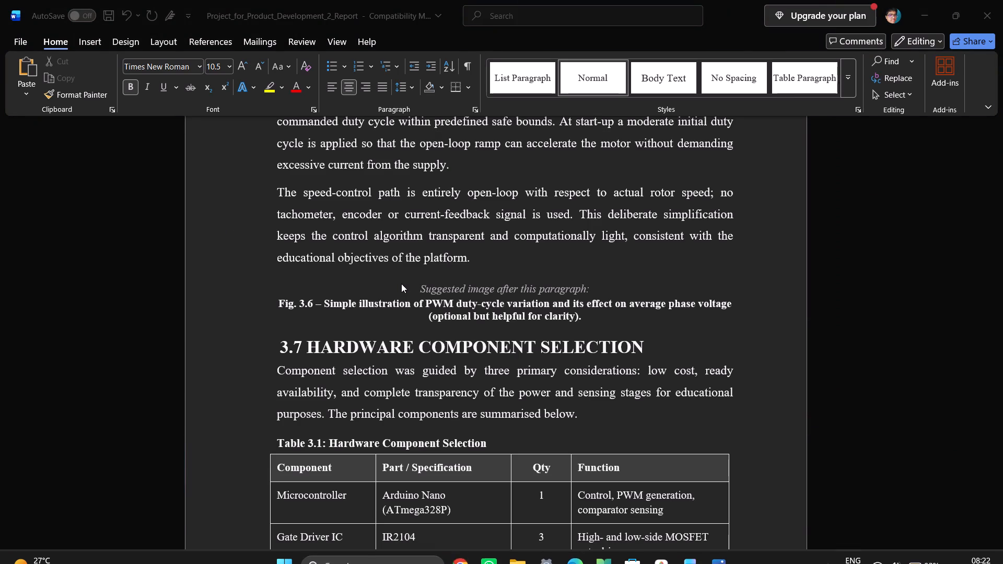
click(926, 13)
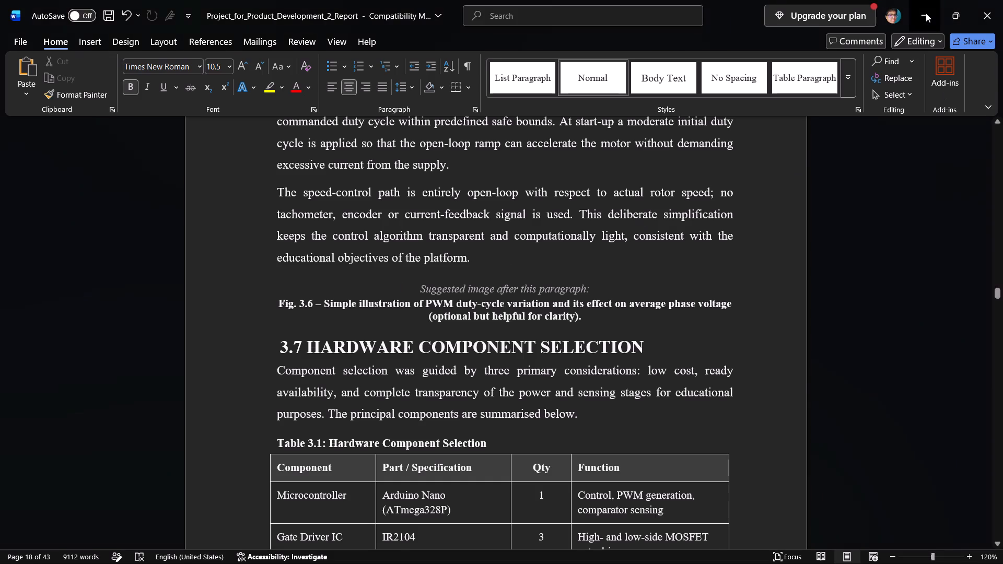
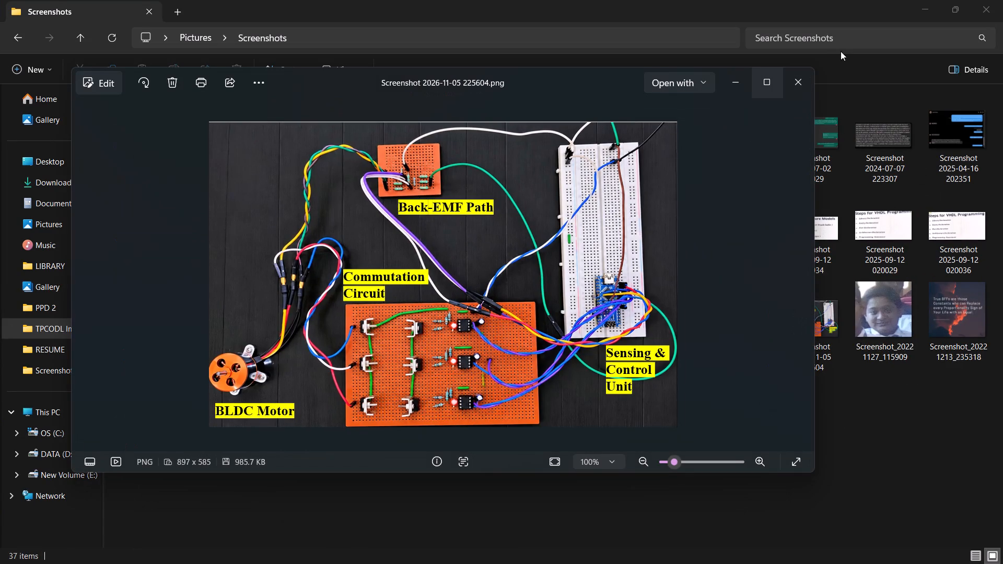
Close the photo viewer showing the labelled prototype screenshot.
click(799, 77)
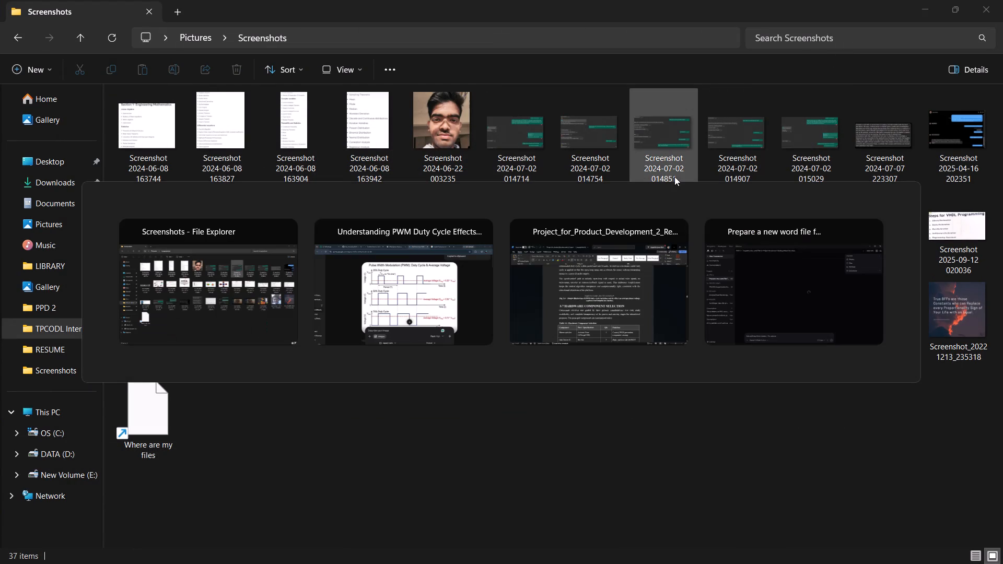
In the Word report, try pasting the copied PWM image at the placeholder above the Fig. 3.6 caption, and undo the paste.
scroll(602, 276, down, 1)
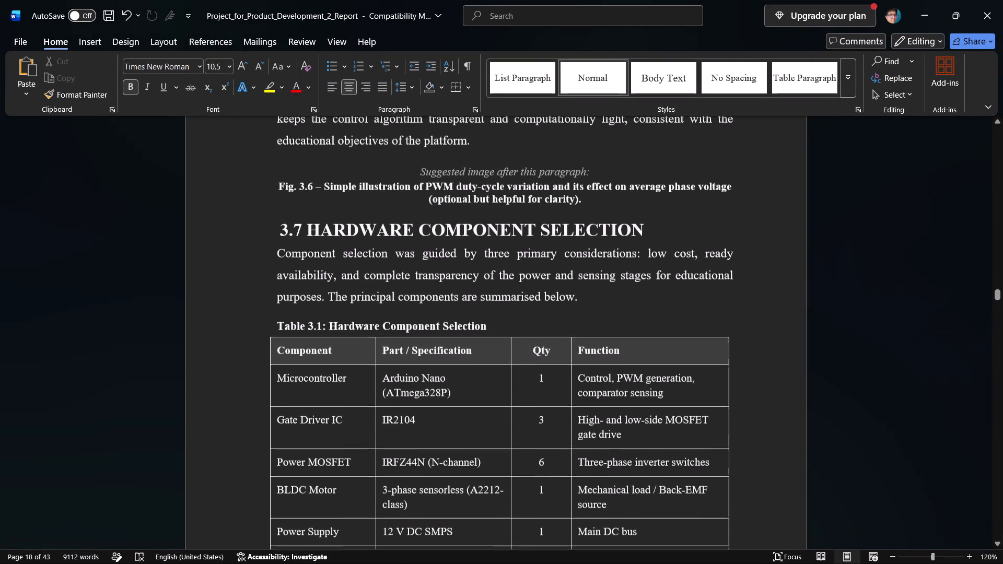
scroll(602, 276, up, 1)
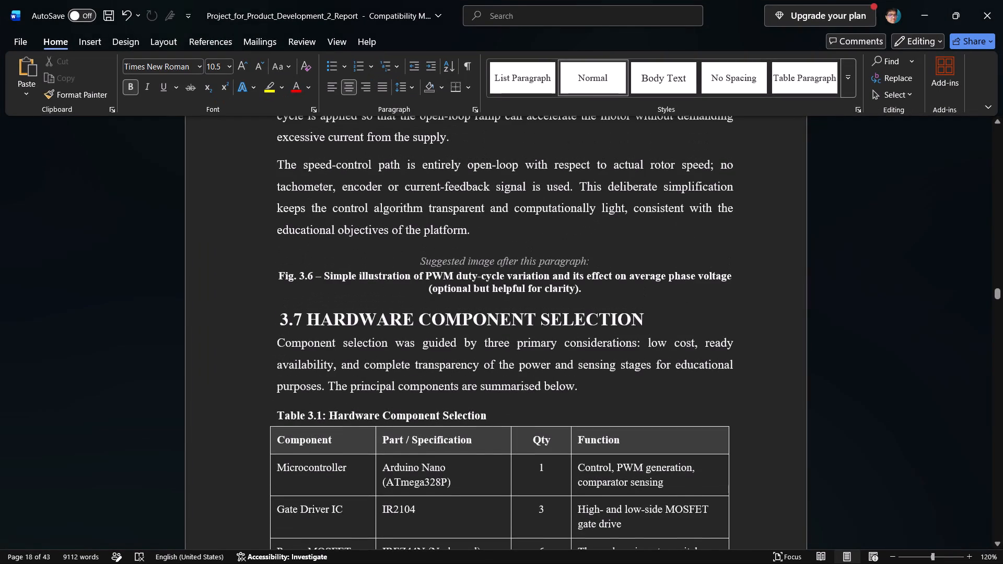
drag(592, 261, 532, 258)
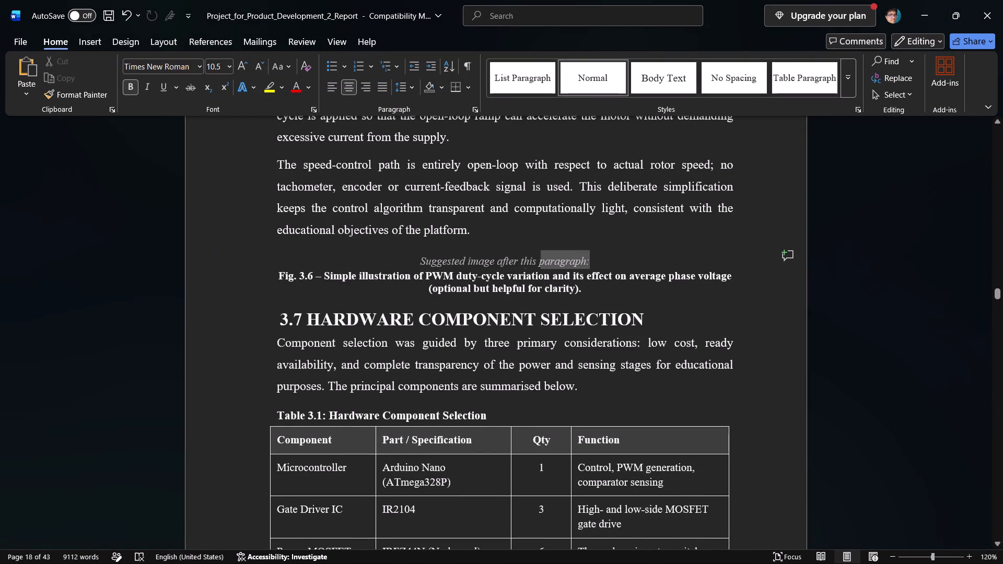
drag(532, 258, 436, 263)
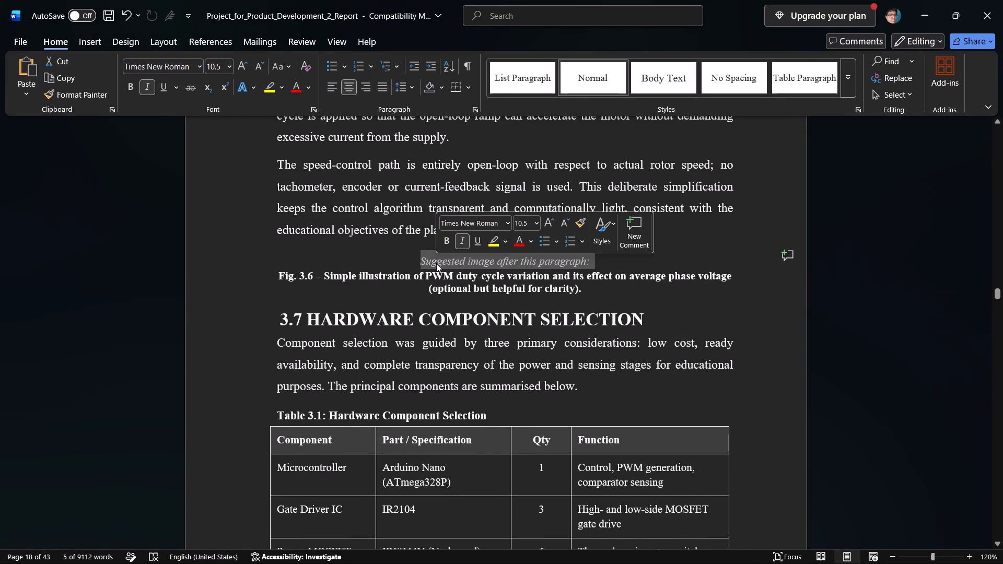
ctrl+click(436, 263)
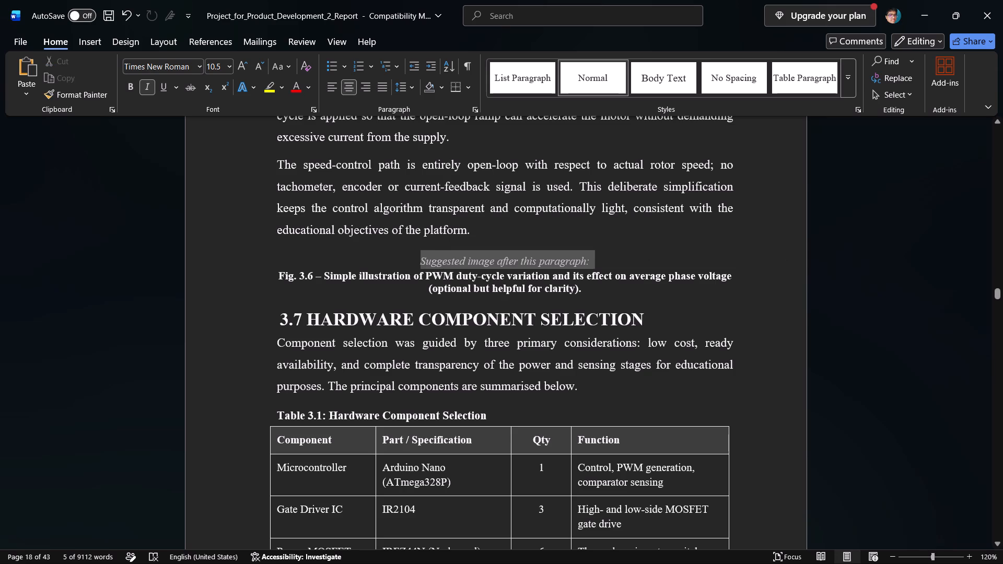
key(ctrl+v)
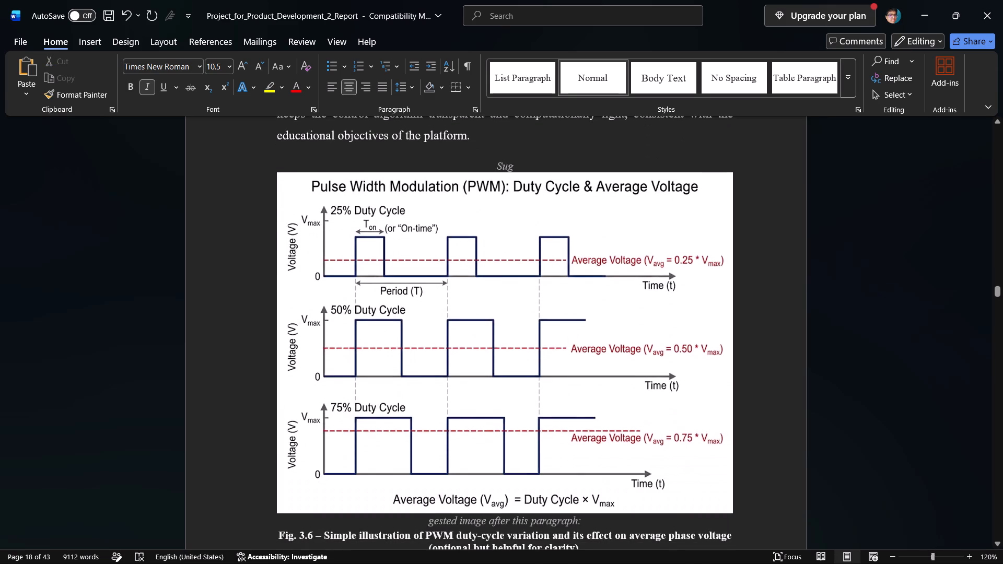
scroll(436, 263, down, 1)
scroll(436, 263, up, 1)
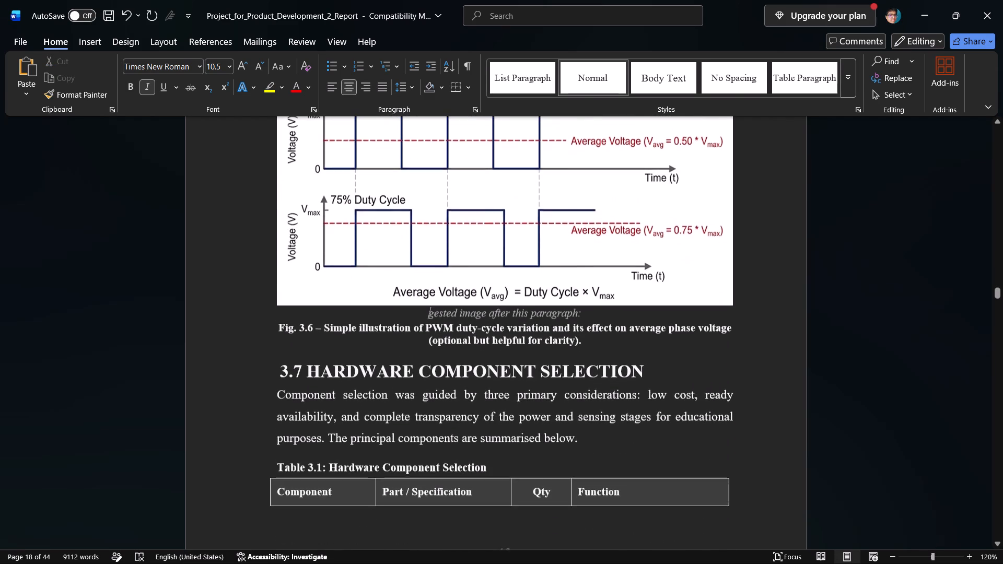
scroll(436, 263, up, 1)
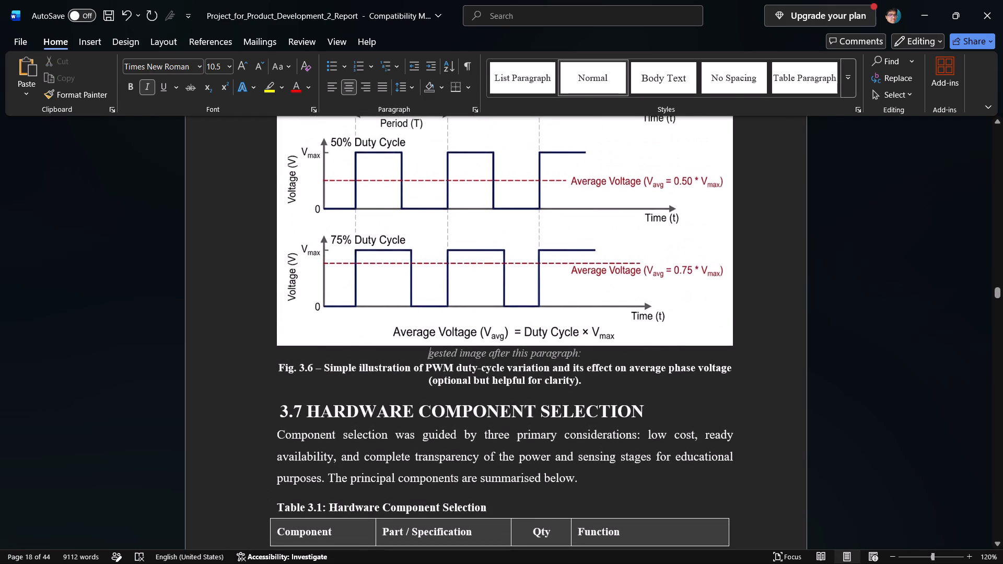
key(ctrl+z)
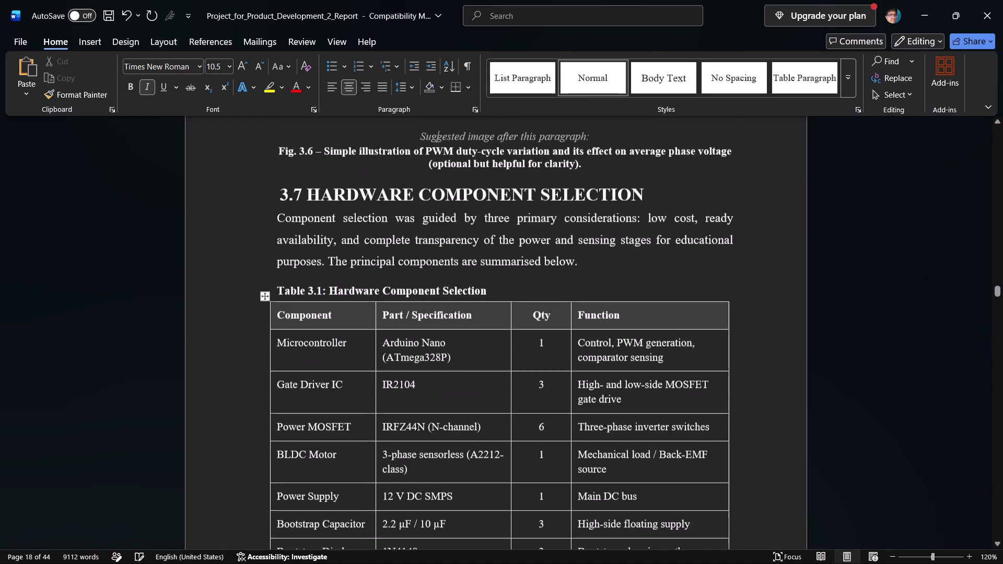
Replace the entire "Suggested image after this paragraph:" placeholder above the Fig. 3.6 caption with the copied PWM duty-cycle image.
scroll(640, 172, up, 1)
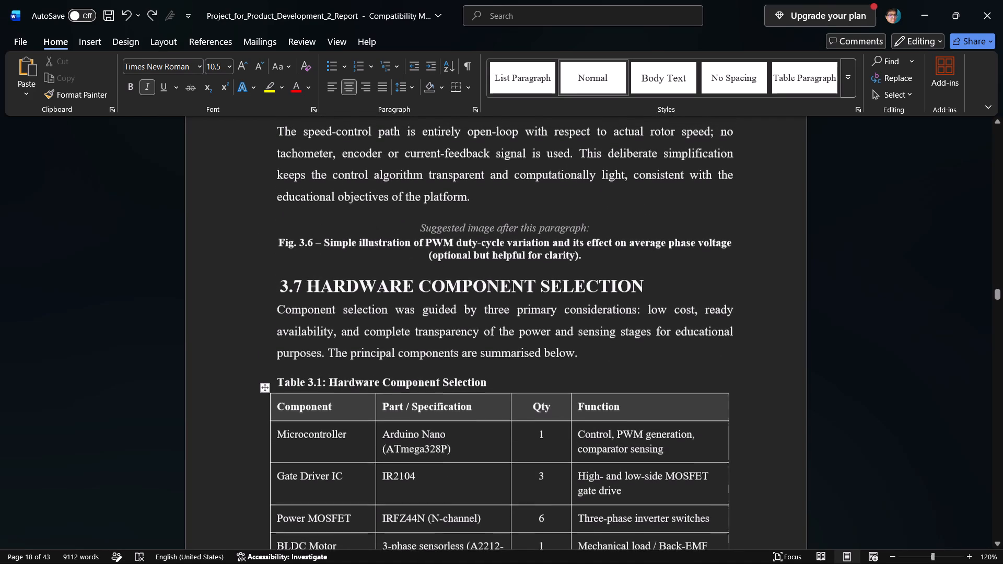
drag(416, 226, 530, 224)
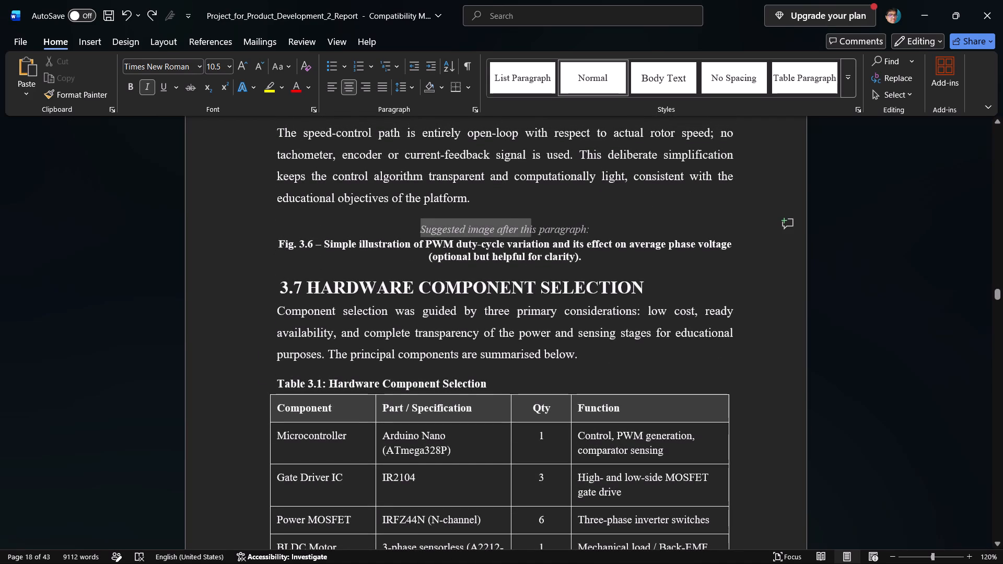
drag(530, 224, 595, 224)
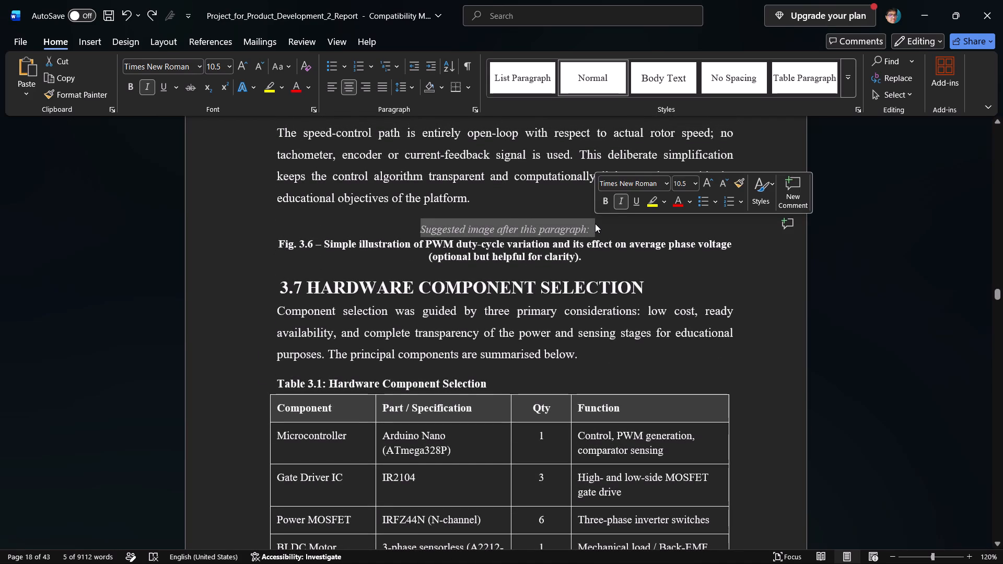
key(ctrl+v)
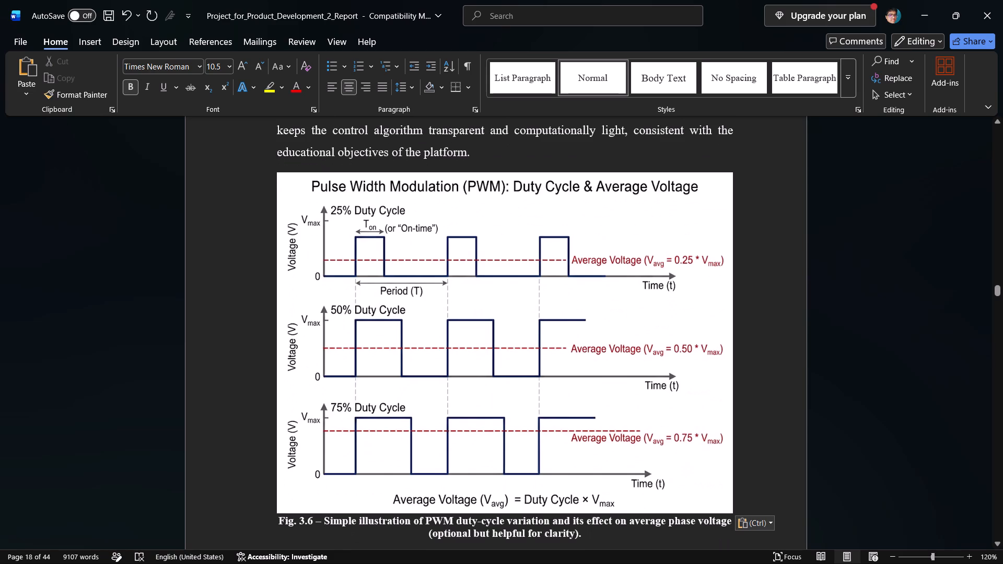
Remove "(optional but helpful for clarity)" from the Fig. 3.6 caption, ending it with a period directly after "average phase voltage".
scroll(595, 224, down, 1)
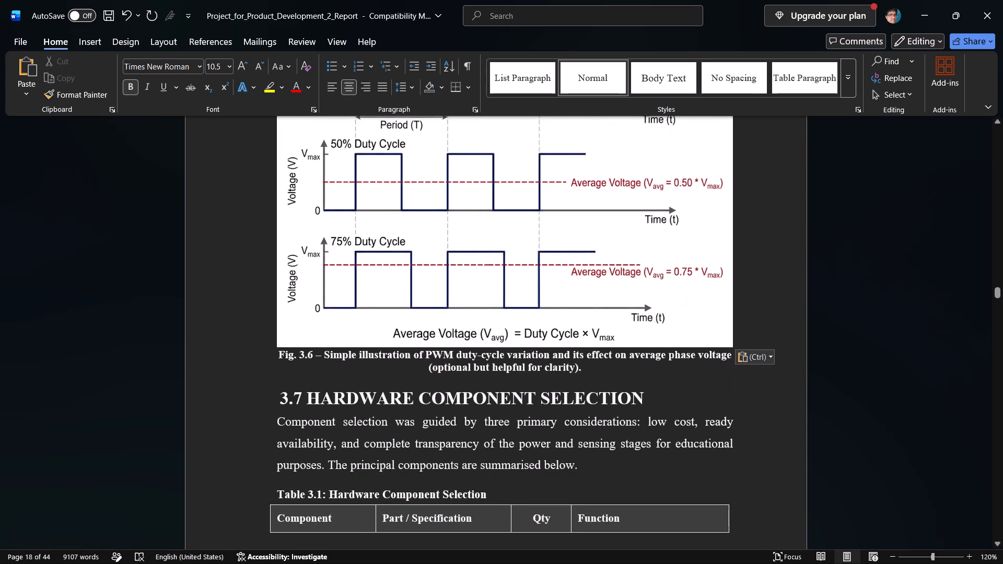
drag(424, 365, 565, 361)
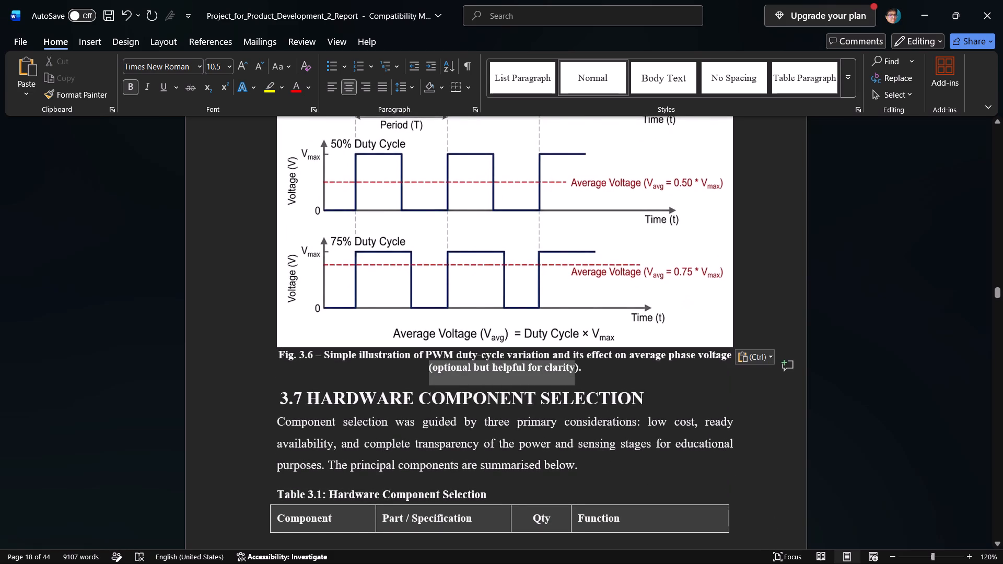
drag(565, 361, 587, 362)
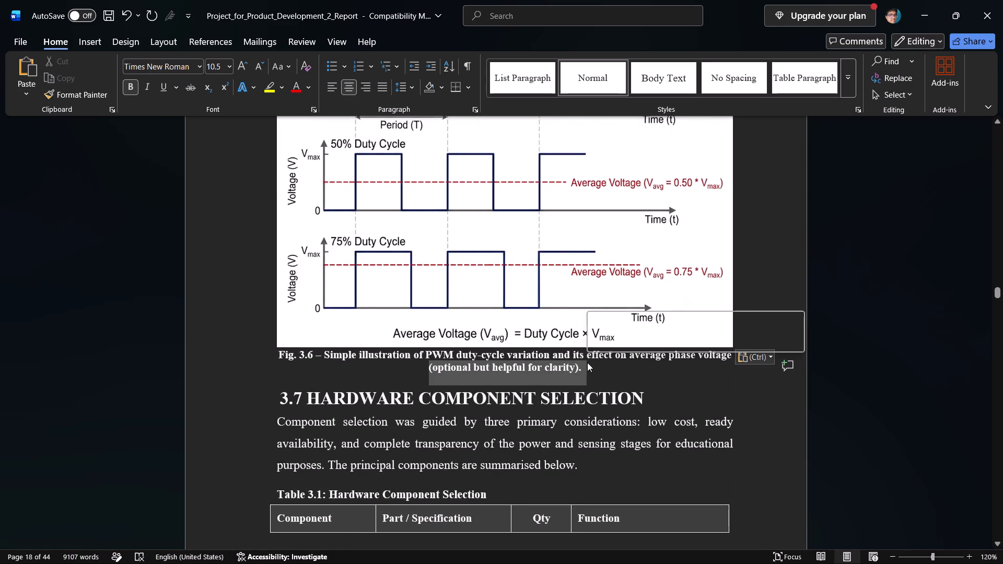
key(period)
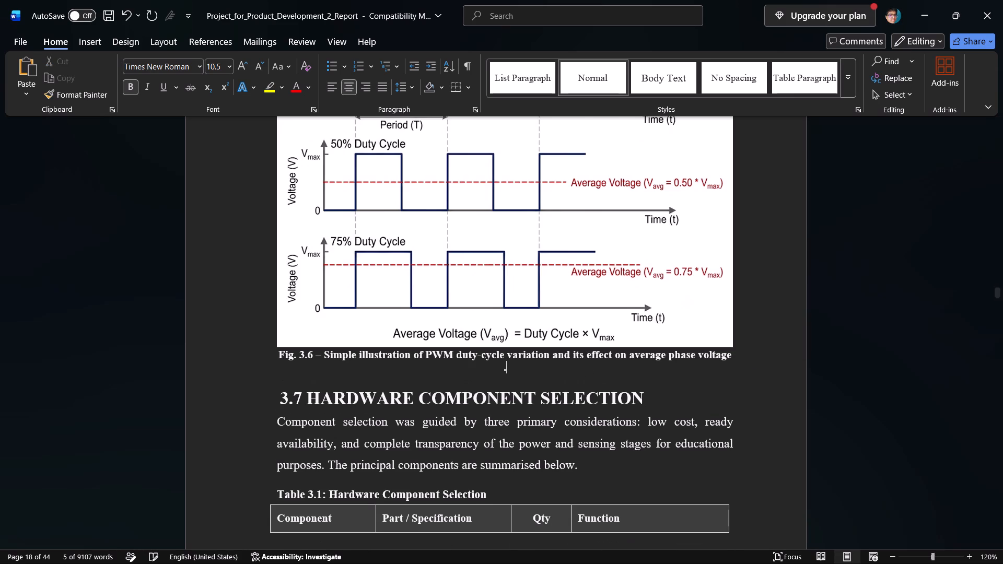
key(BackSpace)
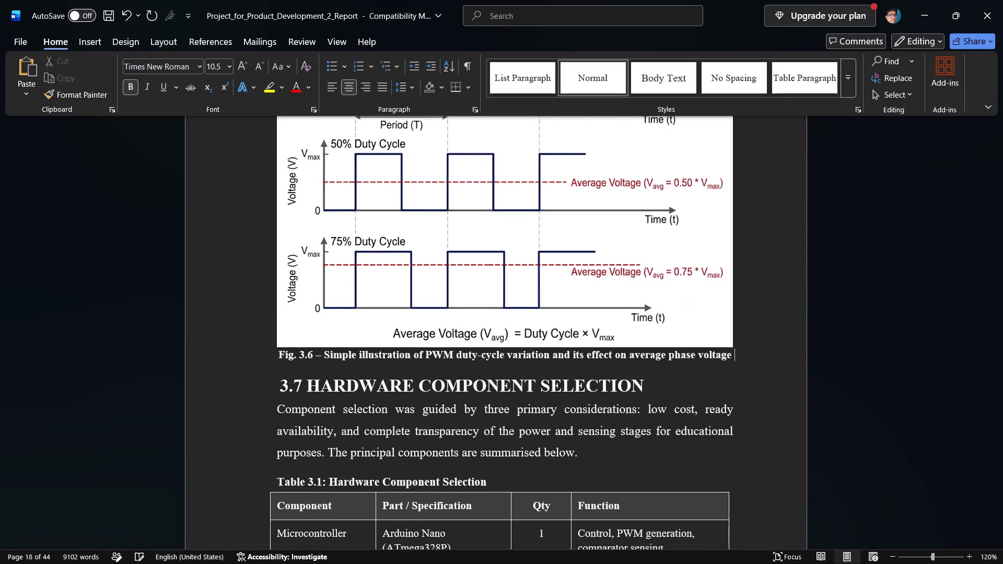
key(BackSpace)
key(period)
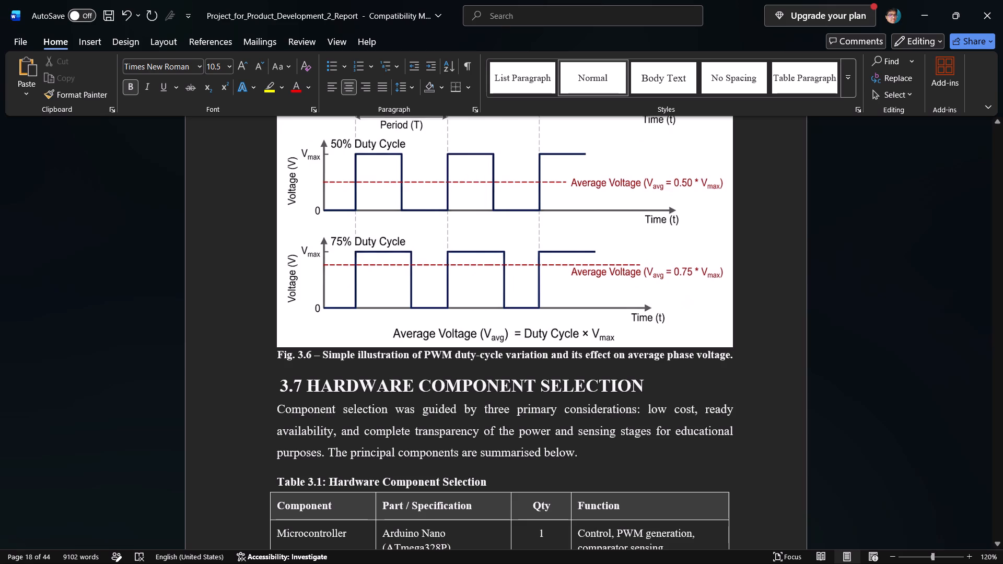
Reduce the height of the PWM image above the Fig. 3.6 caption to about four-fifths, keeping its full text width.
scroll(317, 439, up, 2)
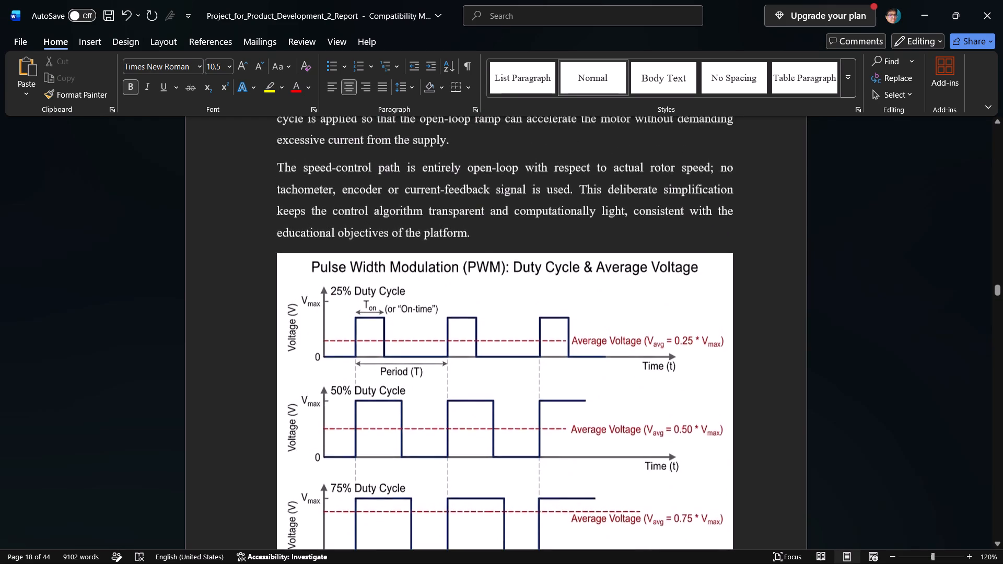
scroll(317, 439, up, 1)
scroll(317, 439, down, 1)
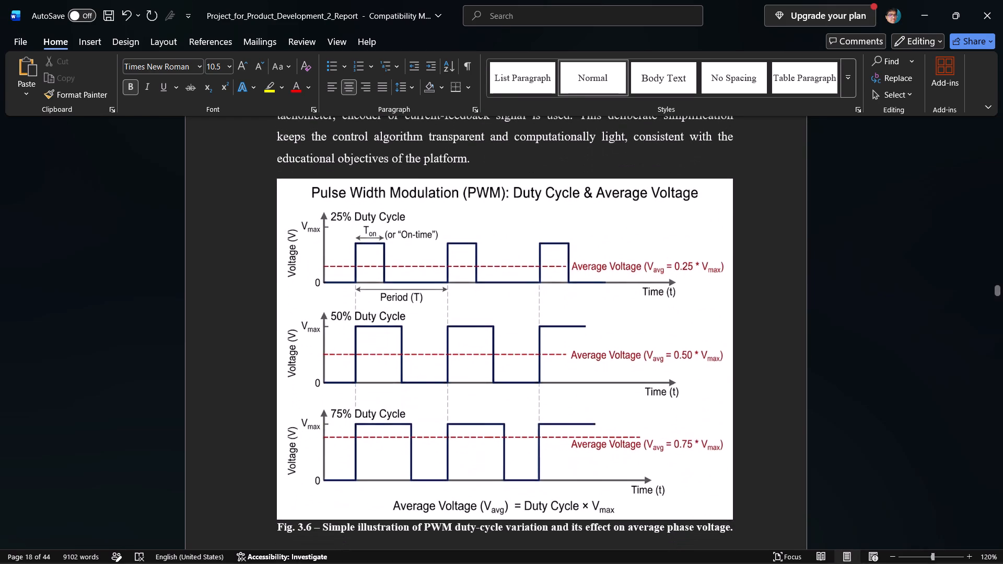
click(381, 426)
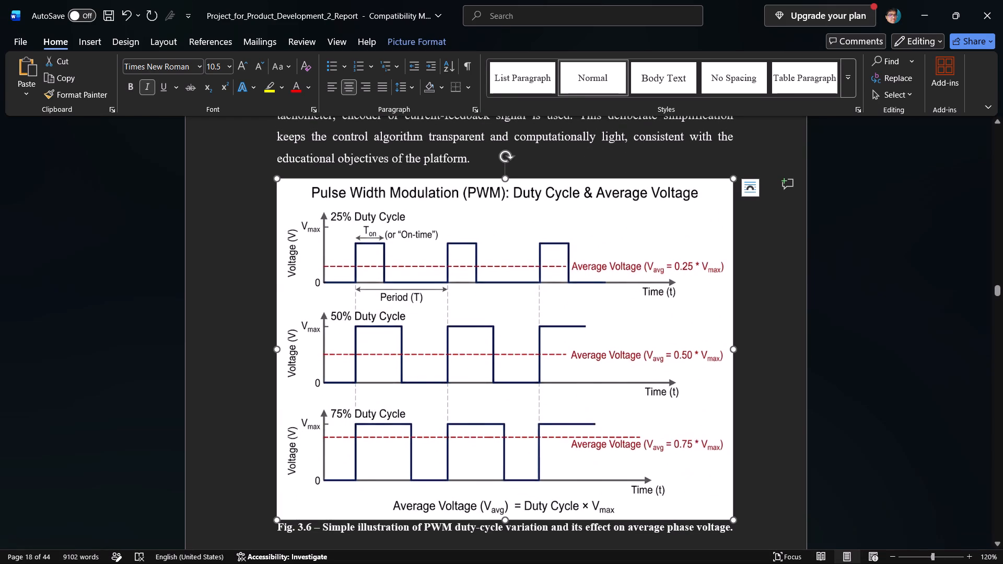
drag(506, 524, 506, 449)
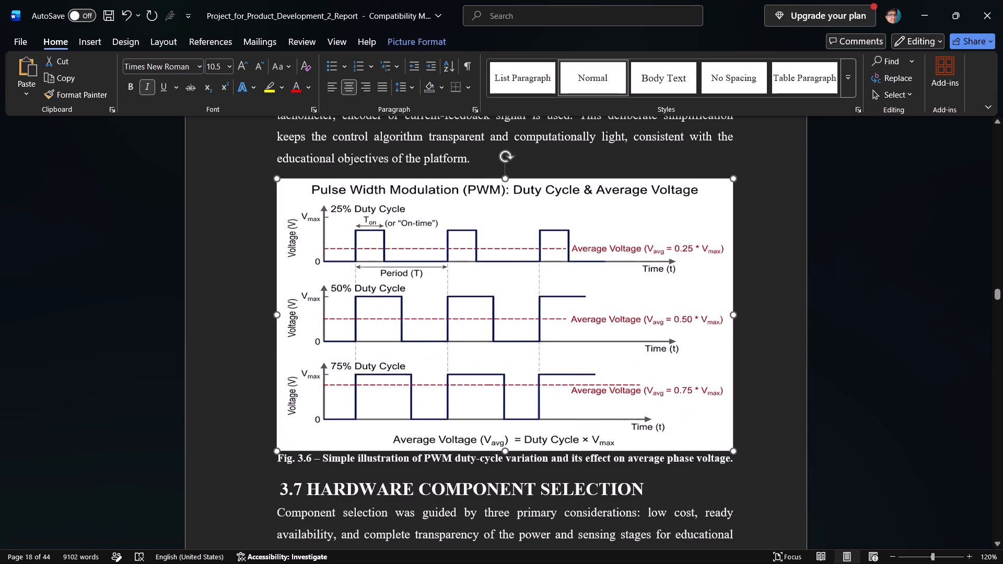
drag(506, 449, 505, 462)
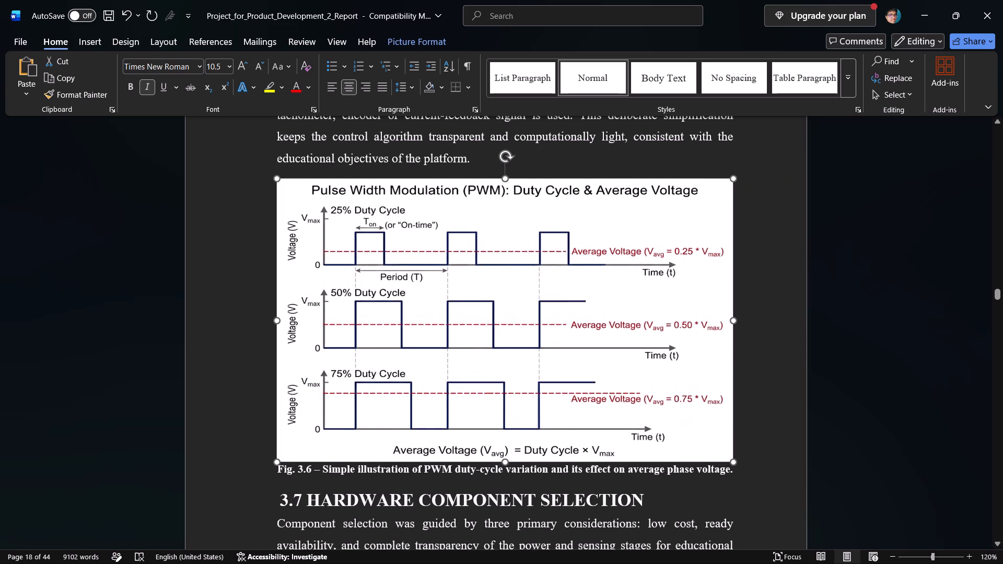
drag(505, 462, 505, 459)
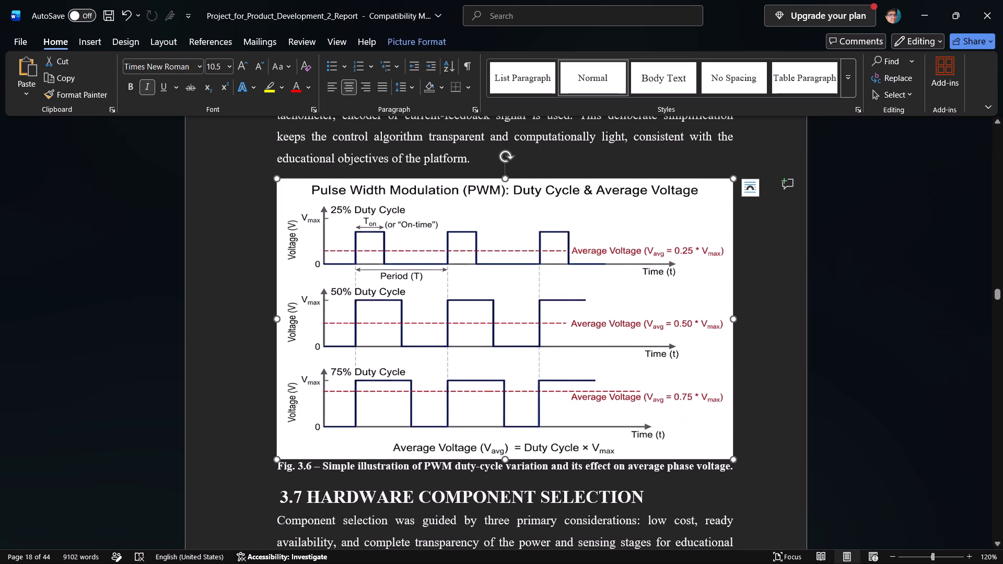
Review the control-sequence text leading up to section 3.6 and the remaining image placeholder above the Fig. 3.5 flow-chart caption.
click(225, 375)
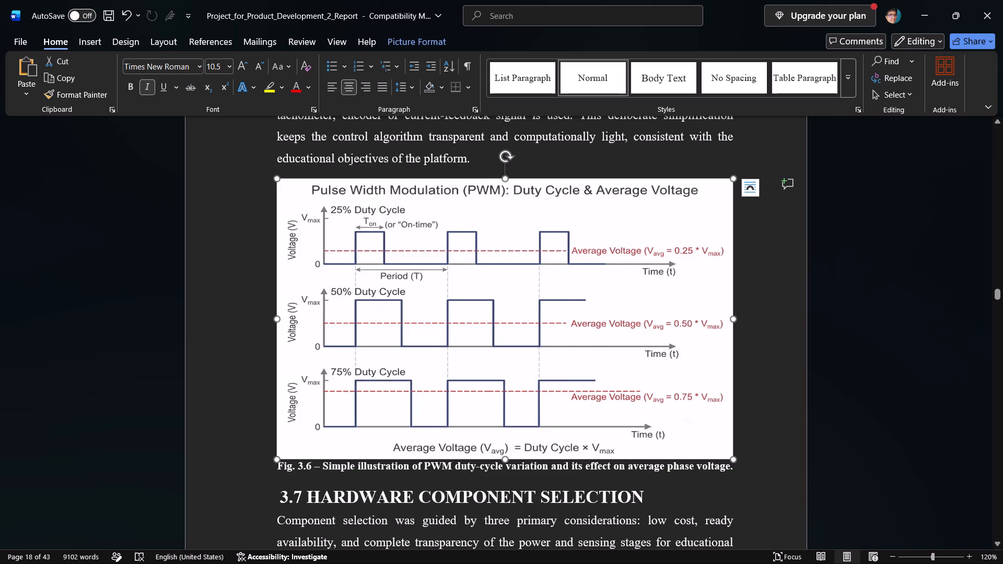
scroll(225, 375, up, 2)
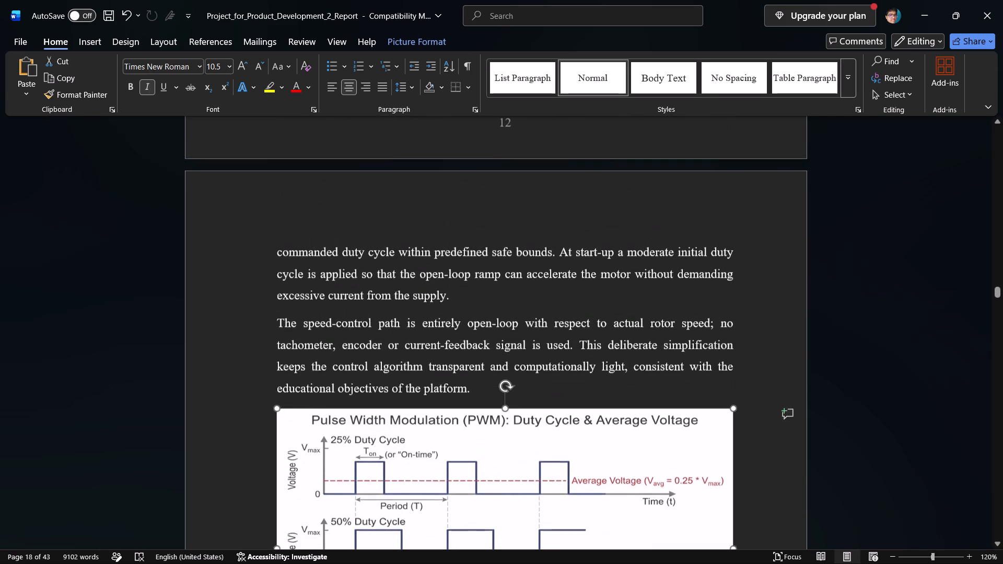
scroll(225, 375, up, 4)
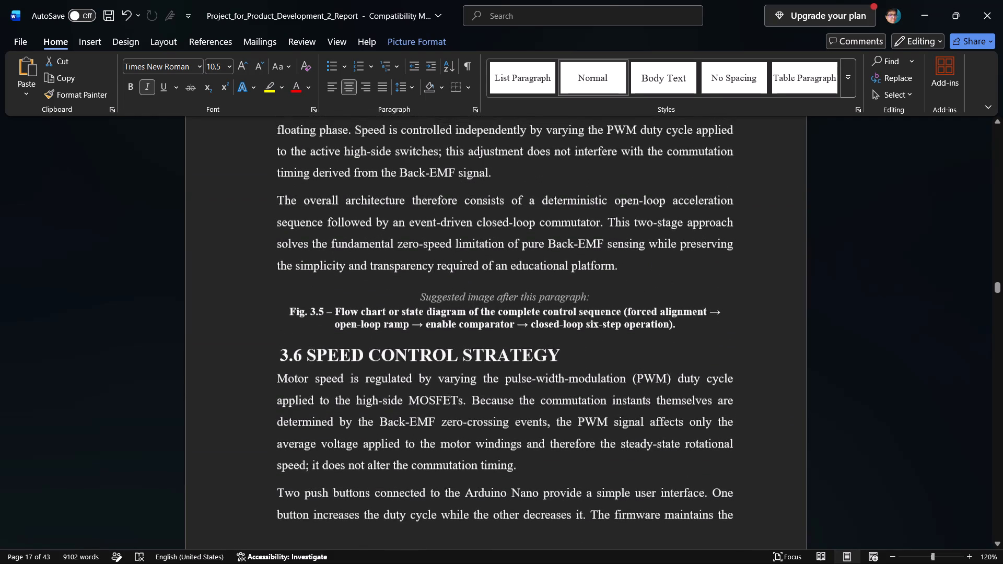
scroll(225, 375, up, 1)
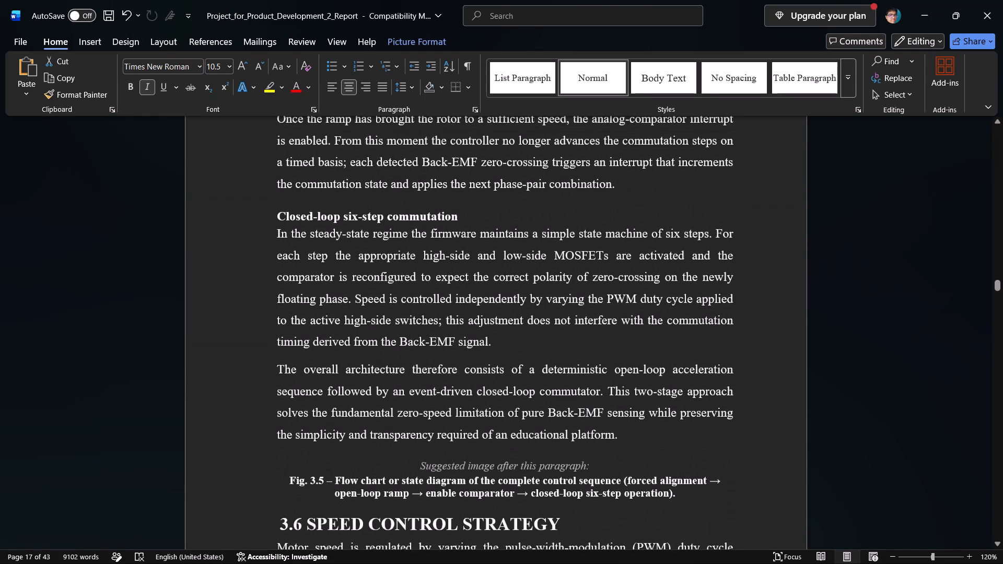
scroll(225, 375, down, 1)
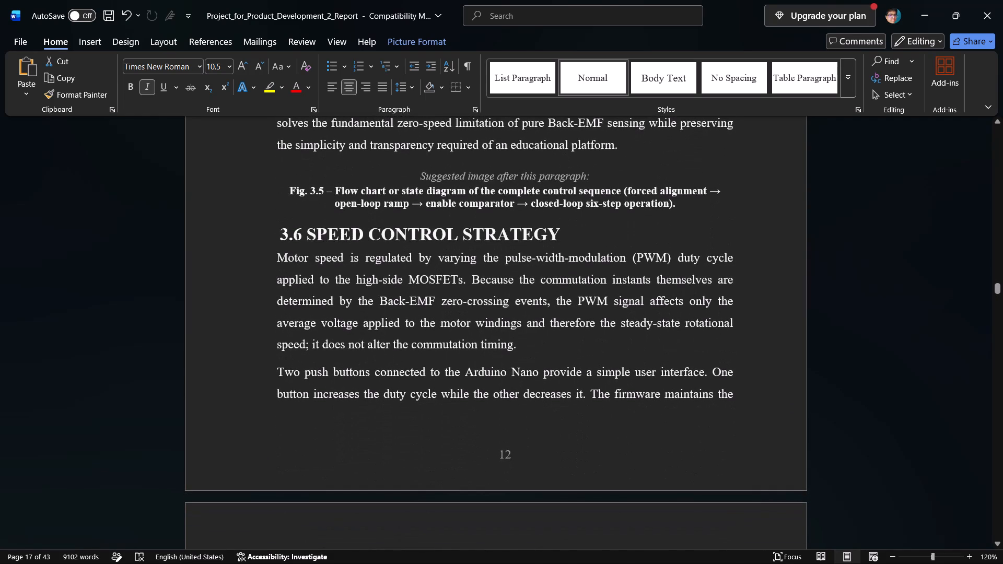
scroll(225, 375, up, 2)
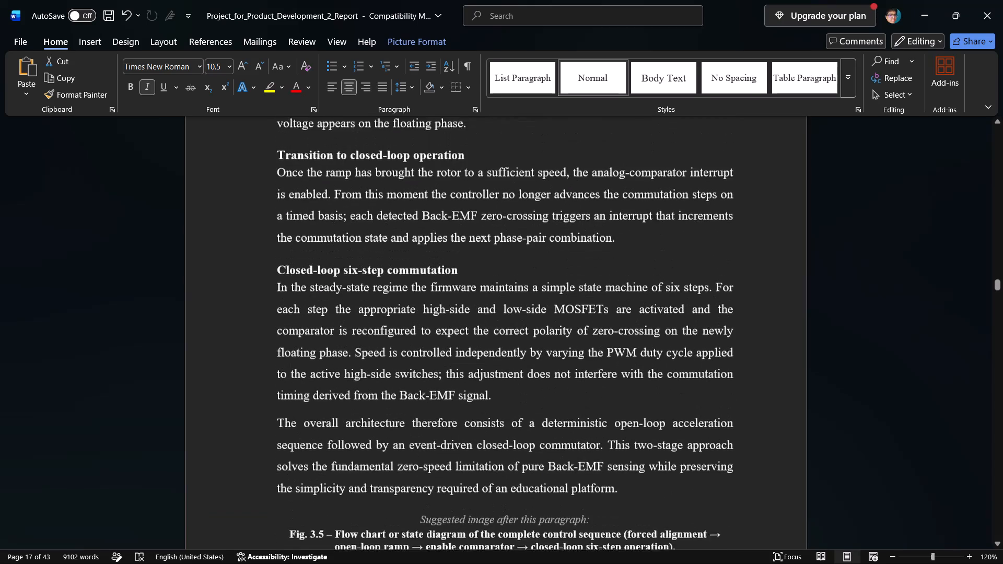
scroll(225, 375, up, 2)
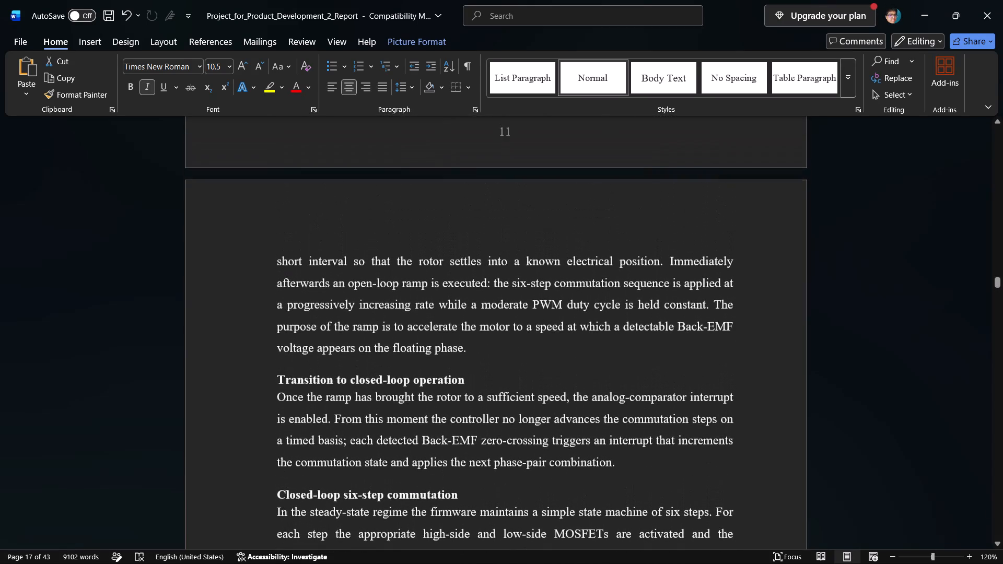
scroll(225, 375, down, 5)
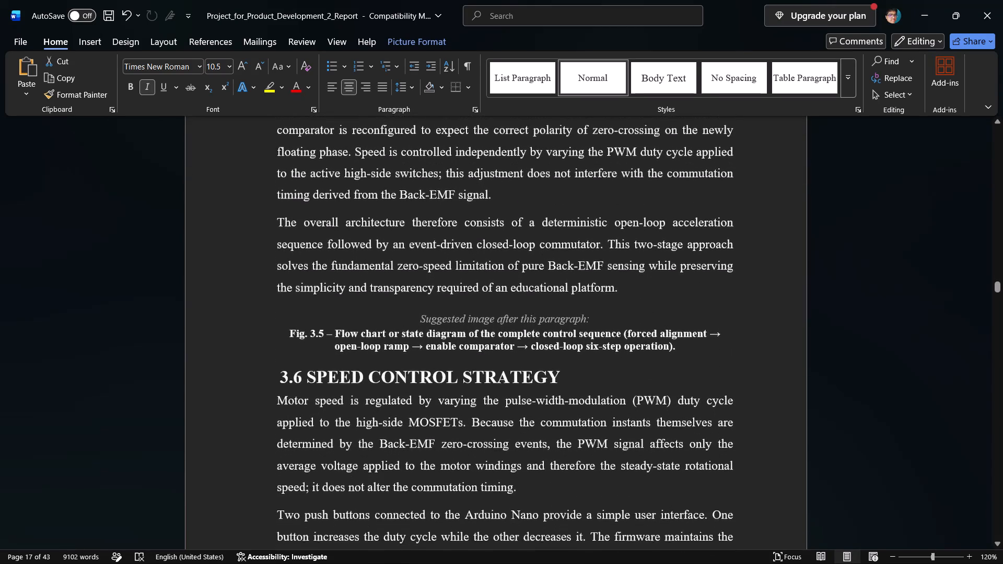
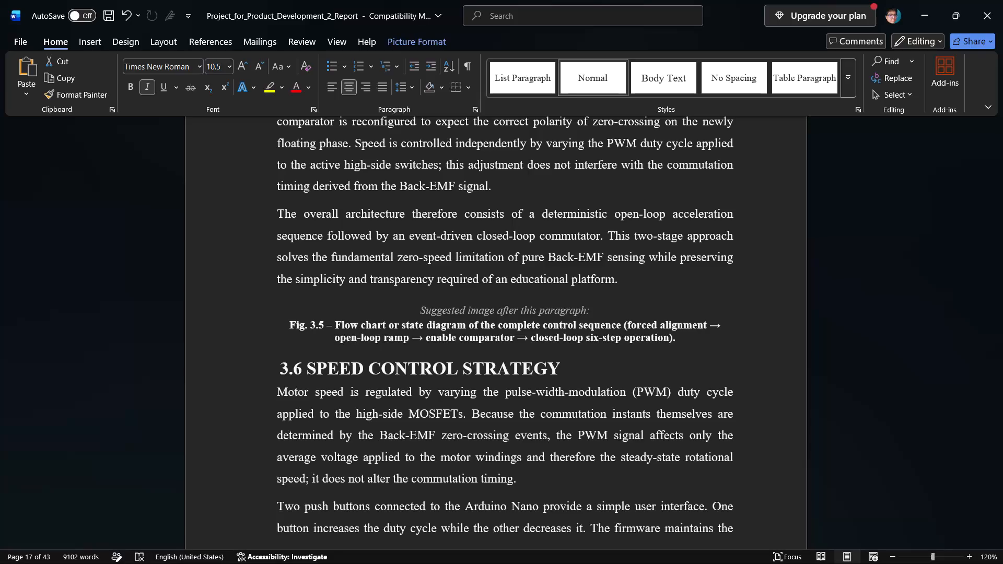
Review sections 3.5 back to 3.2 of the report for remaining image placeholders, checking the Fig. 3.4, Fig. 3.3 and Fig. 3.2 captions.
scroll(225, 375, up, 3)
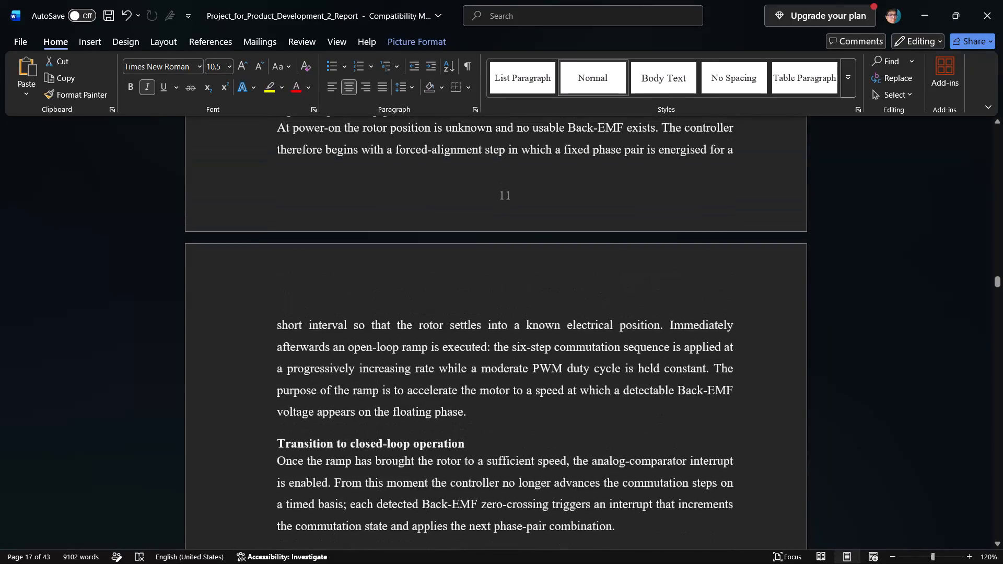
scroll(225, 375, up, 4)
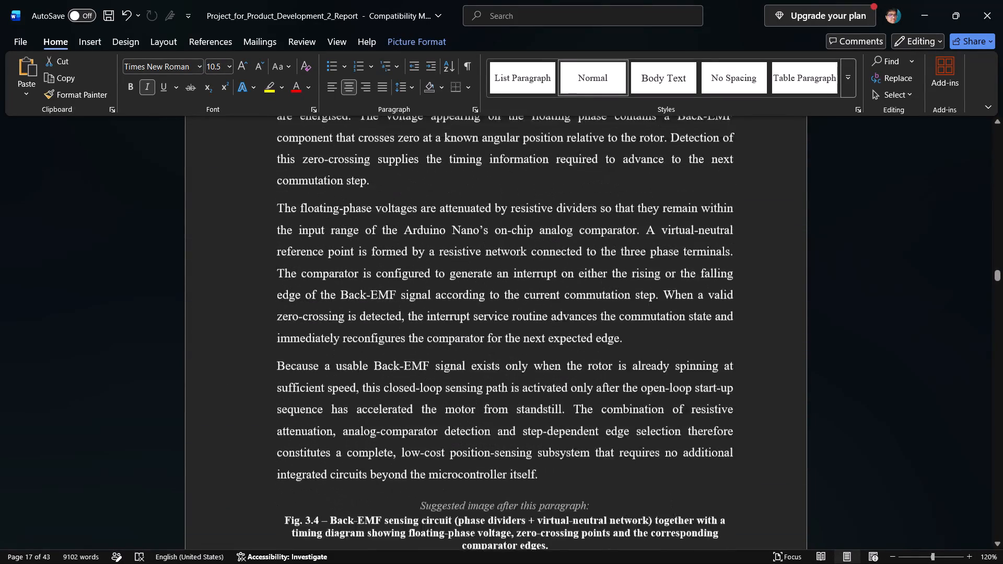
scroll(225, 375, right, 1)
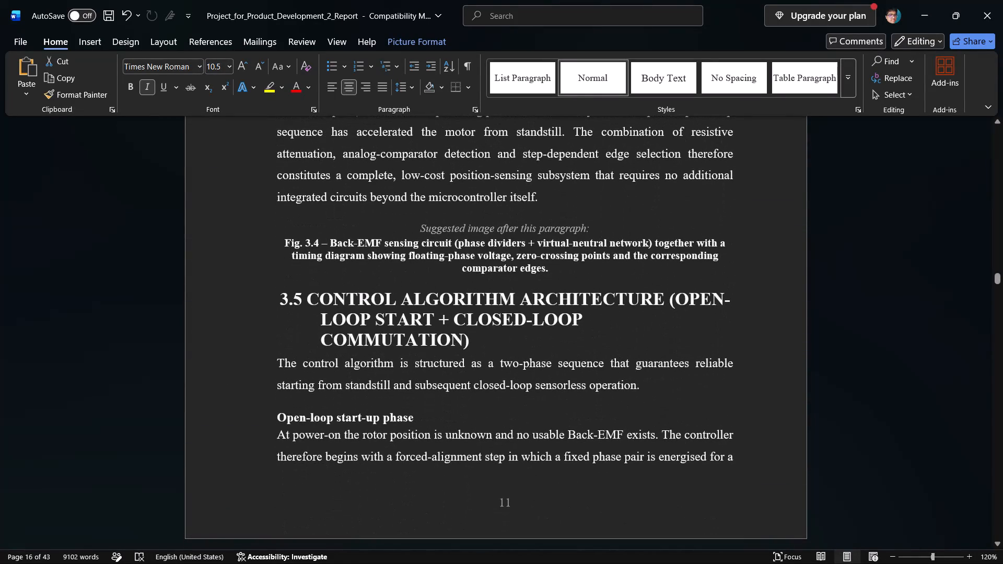
scroll(225, 375, up, 3)
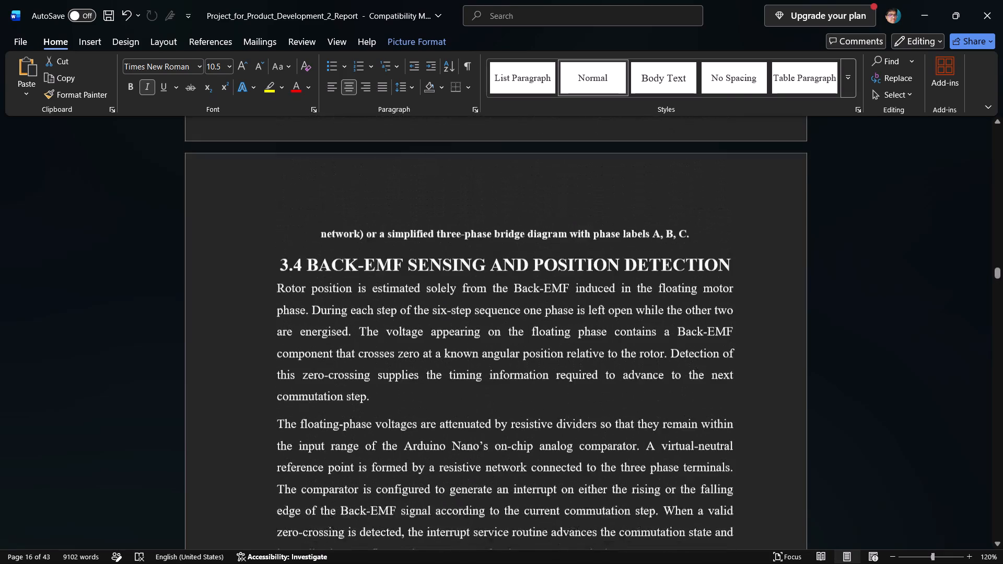
scroll(225, 375, up, 2)
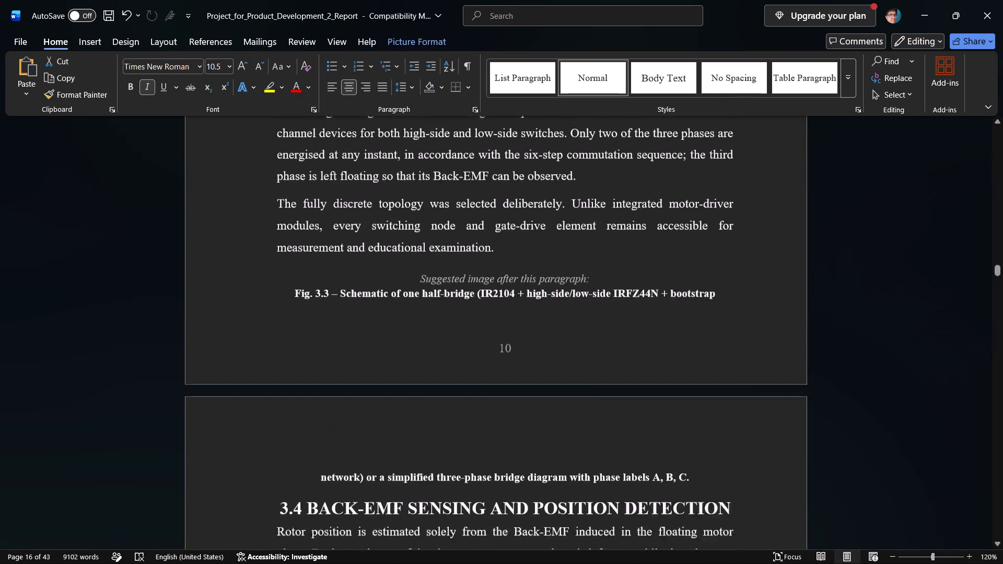
scroll(225, 375, up, 1)
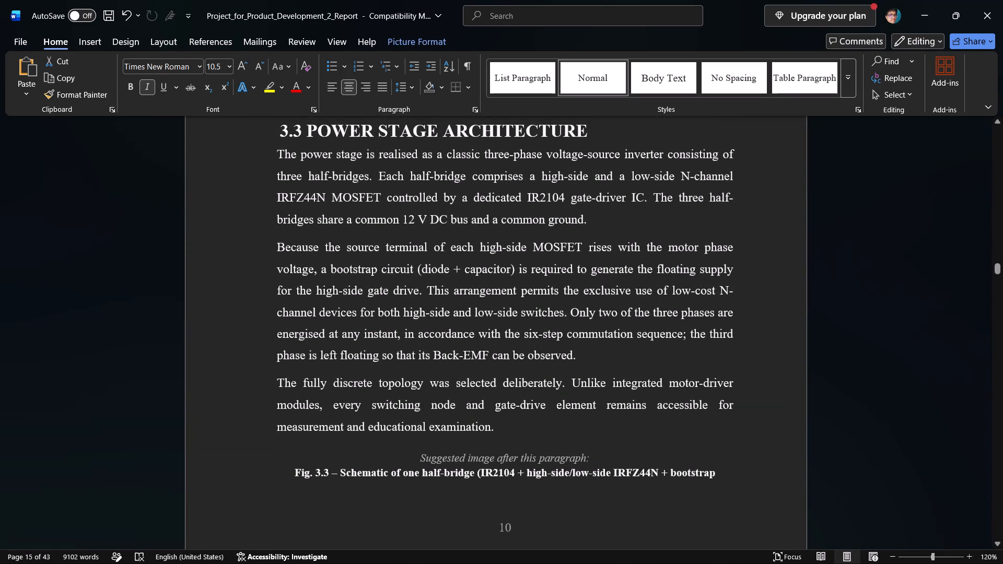
scroll(225, 375, up, 1)
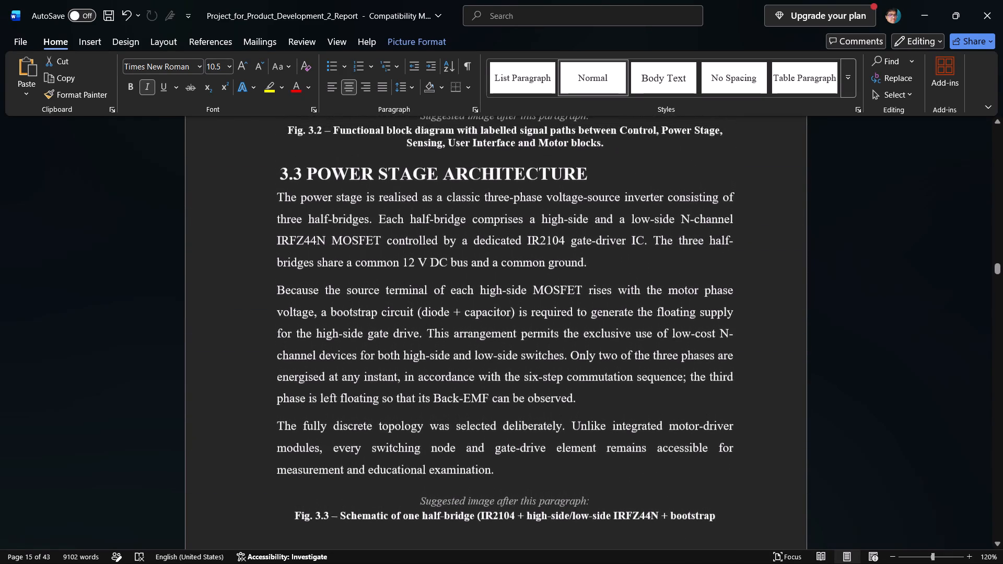
scroll(225, 375, up, 2)
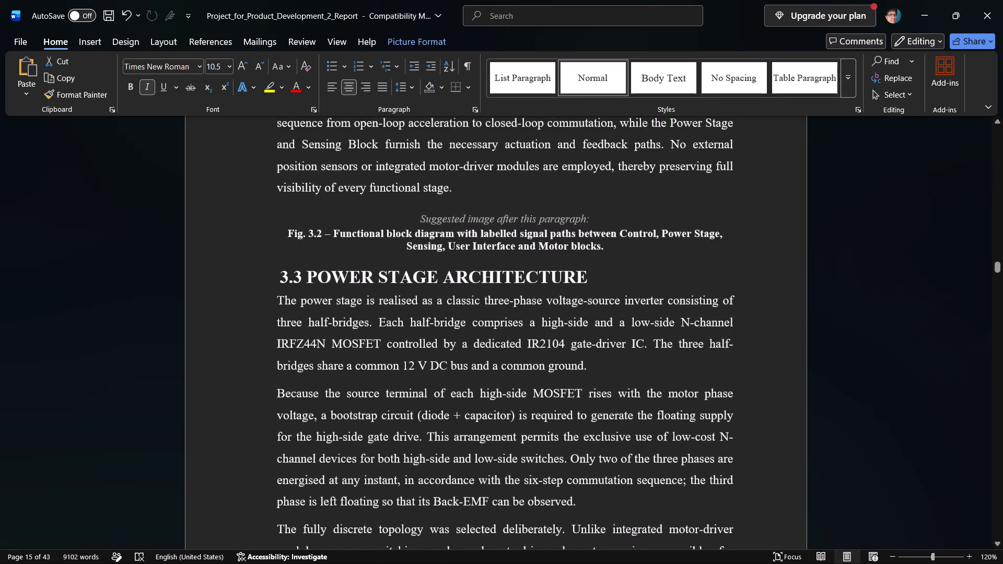
scroll(225, 375, up, 1)
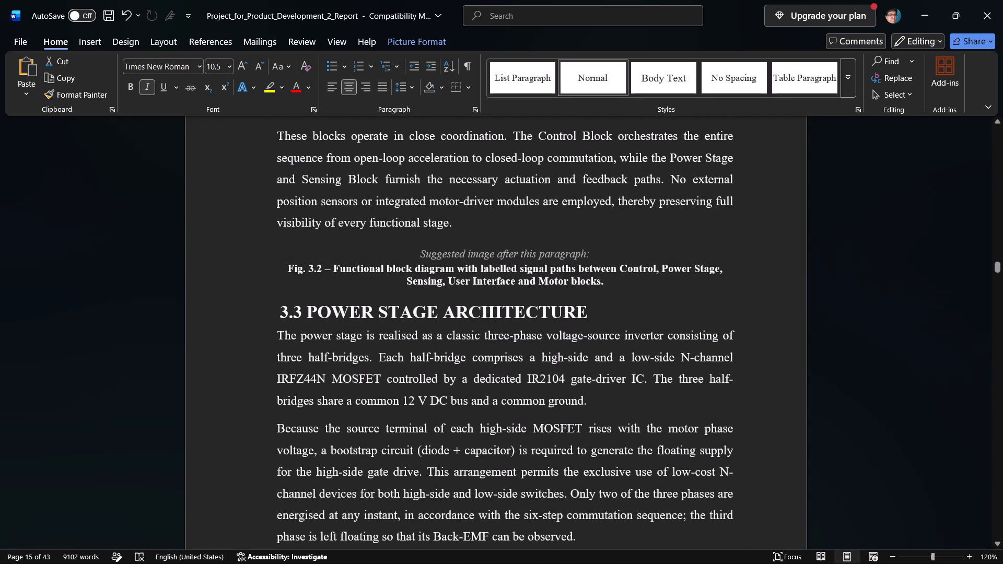
scroll(225, 375, up, 1)
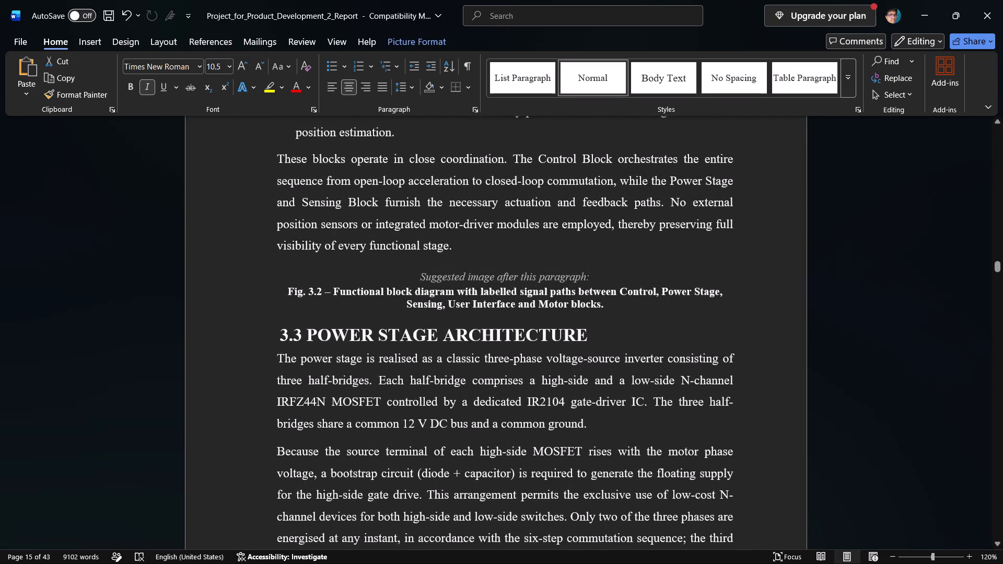
scroll(225, 375, up, 1)
click(225, 375)
scroll(225, 375, up, 1)
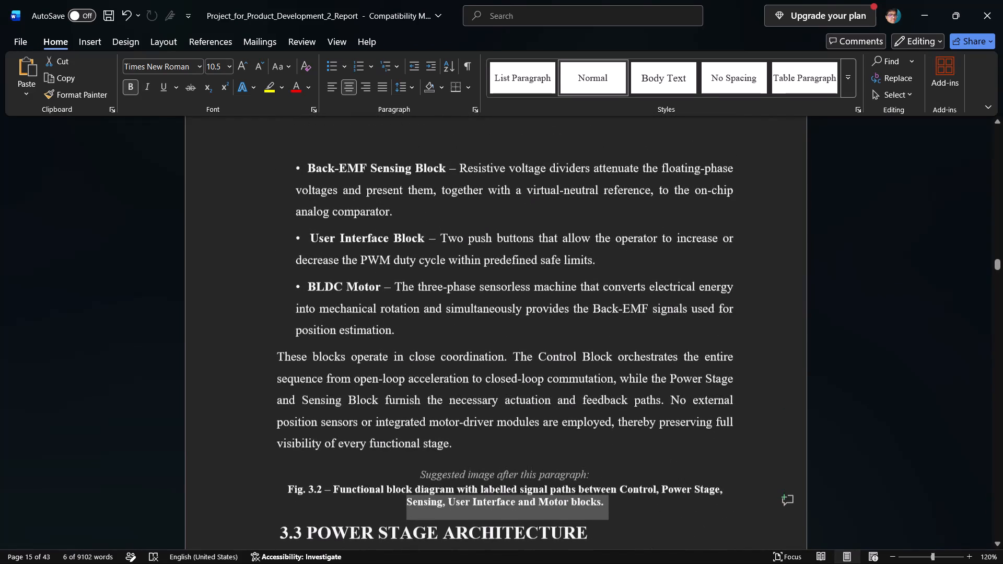
scroll(225, 375, up, 3)
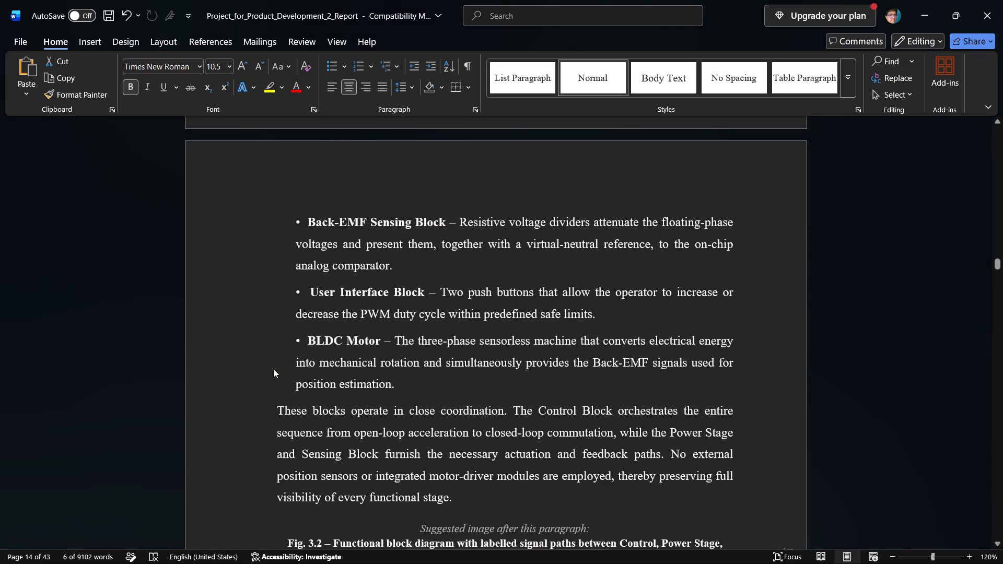
Return to the Word report and locate the image placeholder above the Fig. 3.1 overall system block diagram caption.
scroll(273, 369, up, 2)
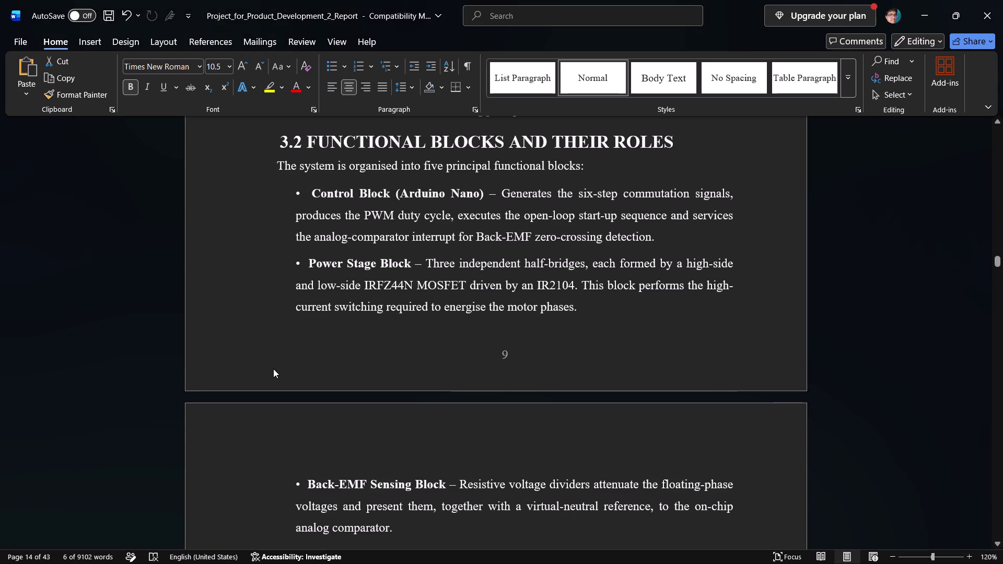
scroll(273, 369, up, 2)
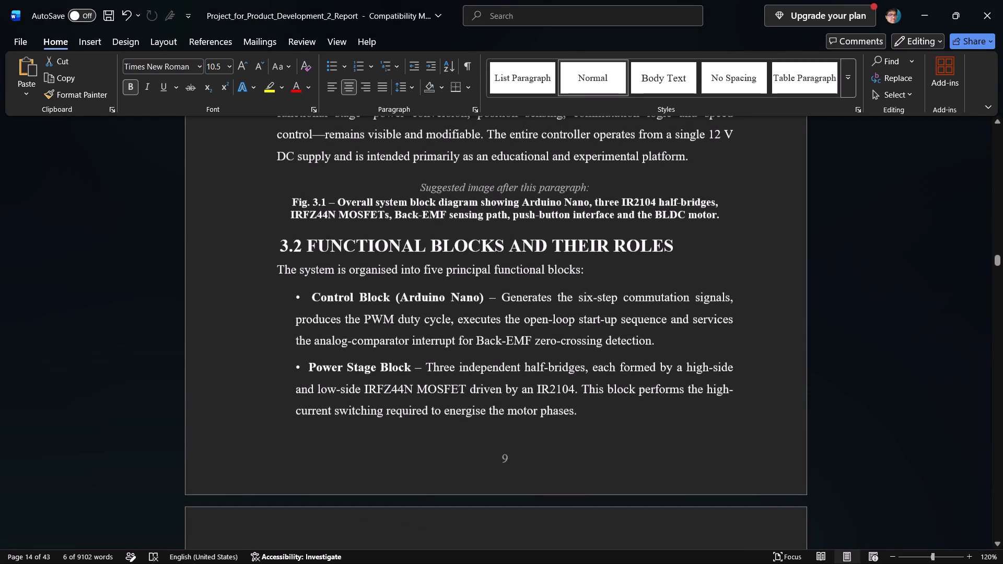
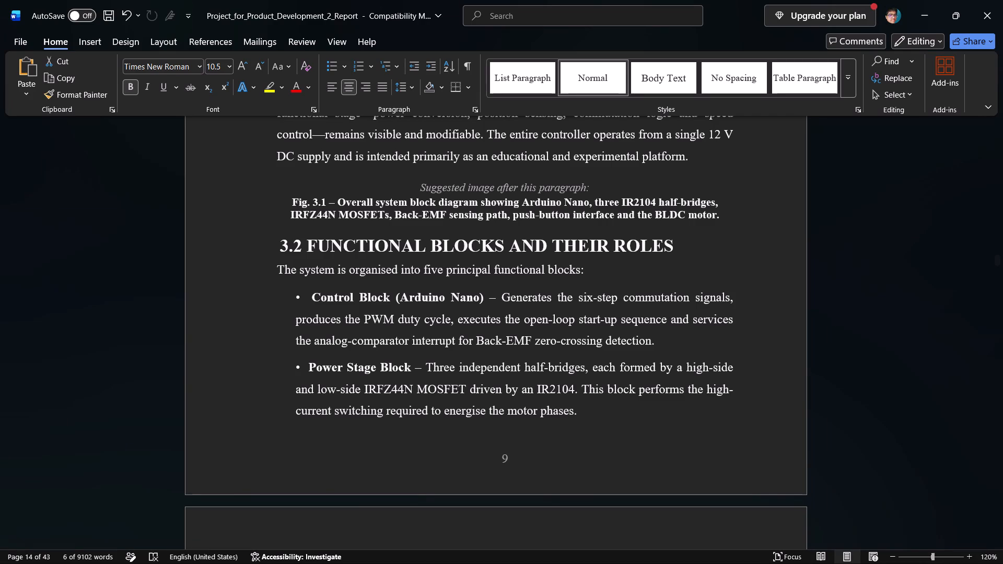
Review section 3.2 of the report down to the Fig. 3.2 functional block diagram caption and its image placeholder.
scroll(421, 285, down, 2)
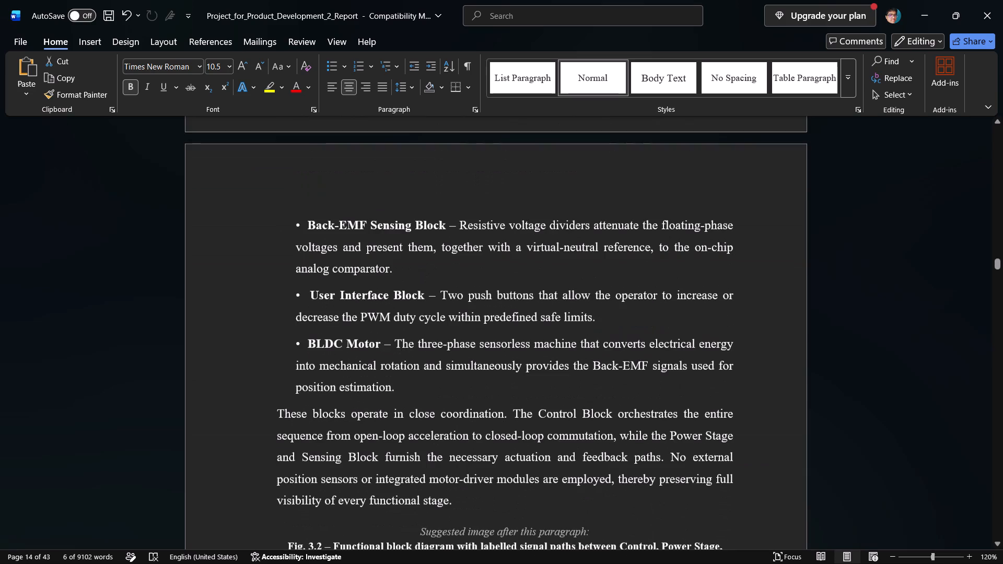
scroll(421, 285, down, 1)
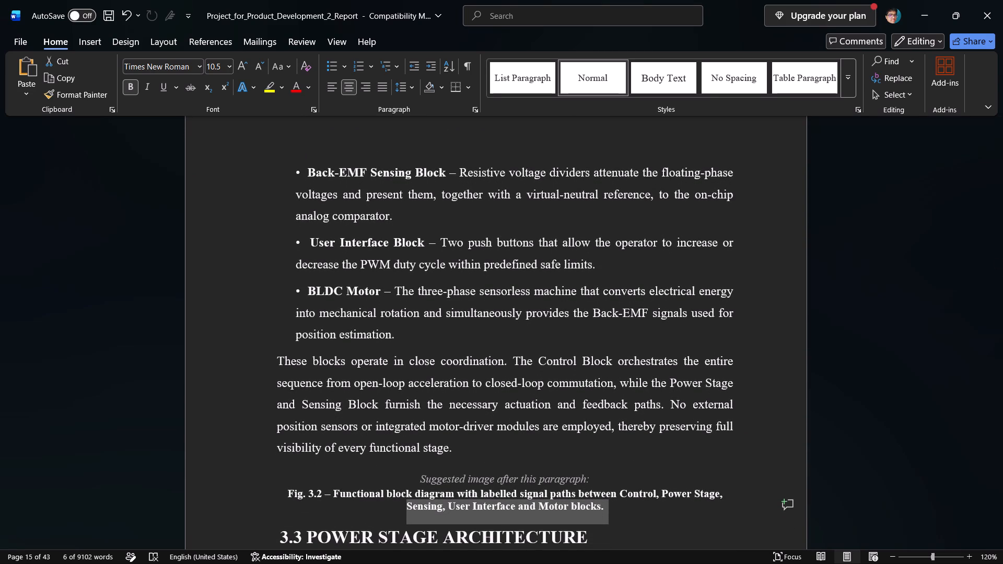
scroll(421, 285, up, 2)
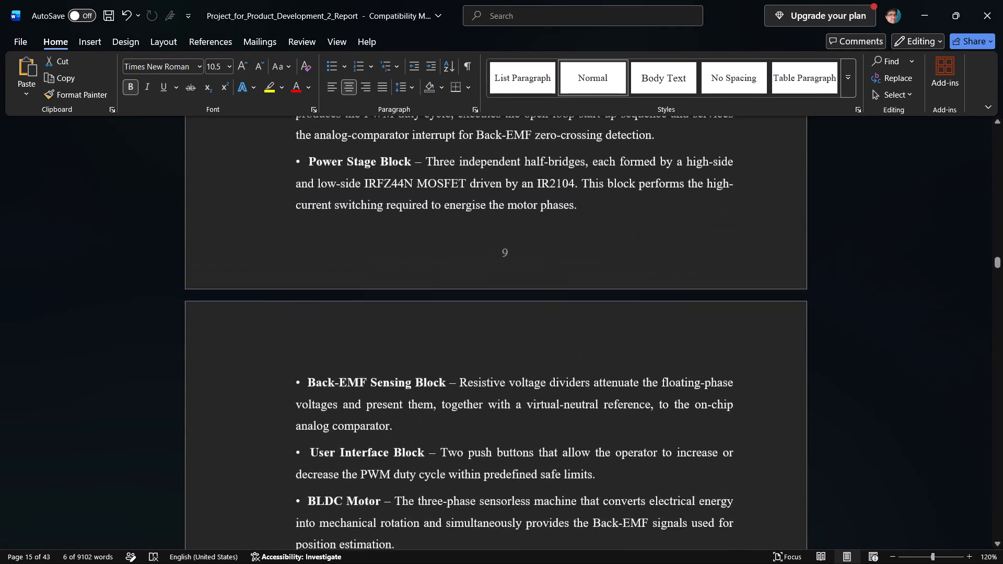
scroll(538, 206, up, 2)
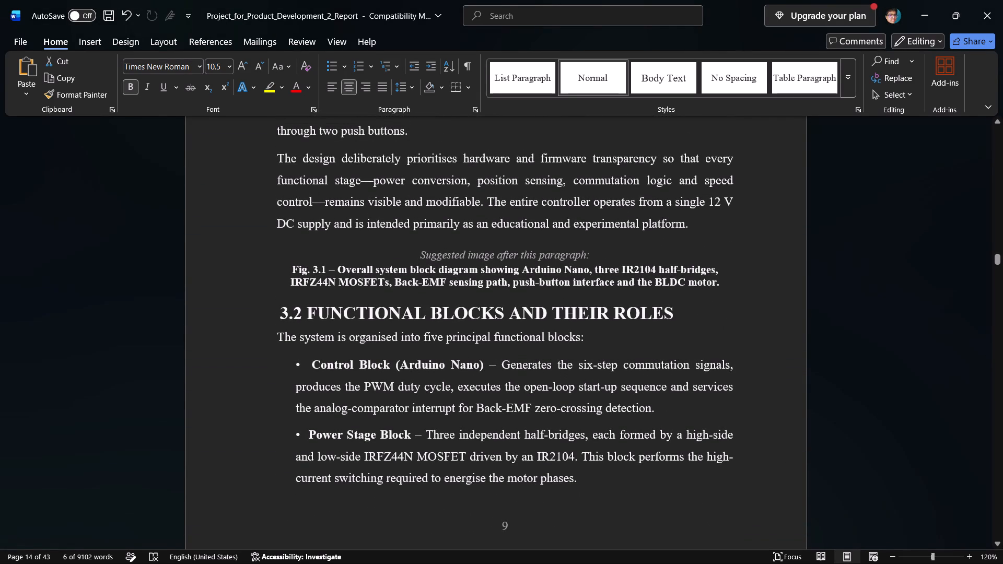
drag(418, 254, 592, 260)
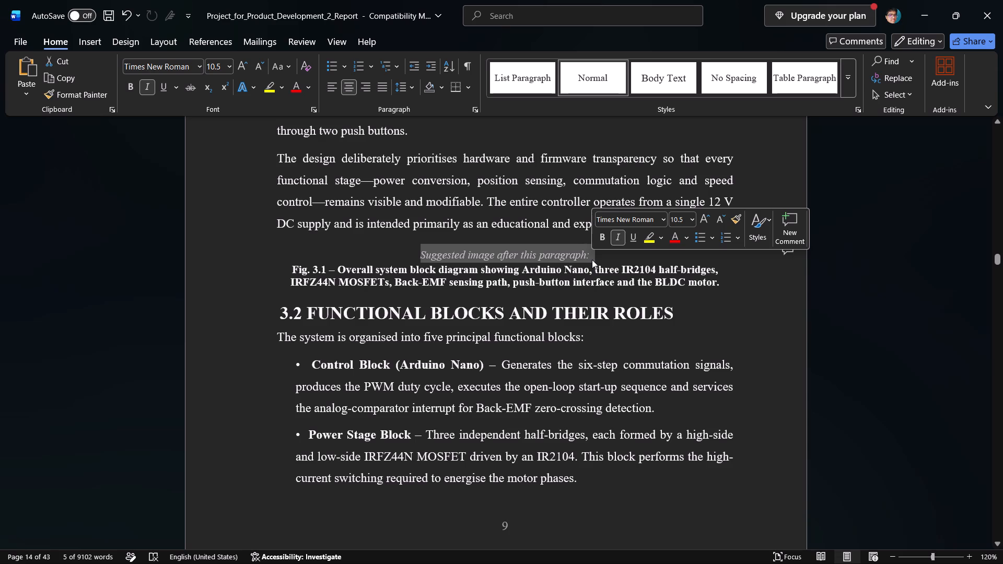
key(ctrl+v)
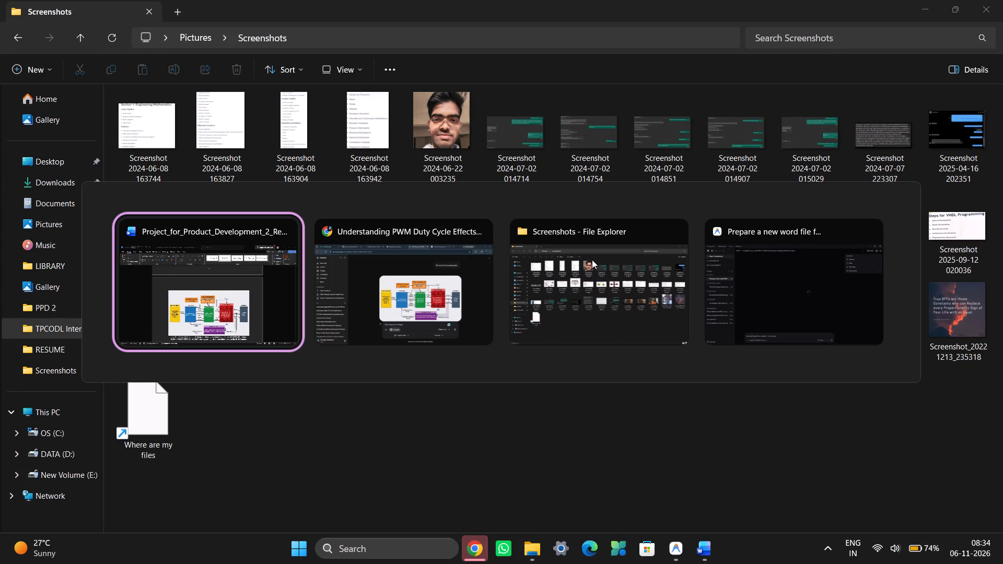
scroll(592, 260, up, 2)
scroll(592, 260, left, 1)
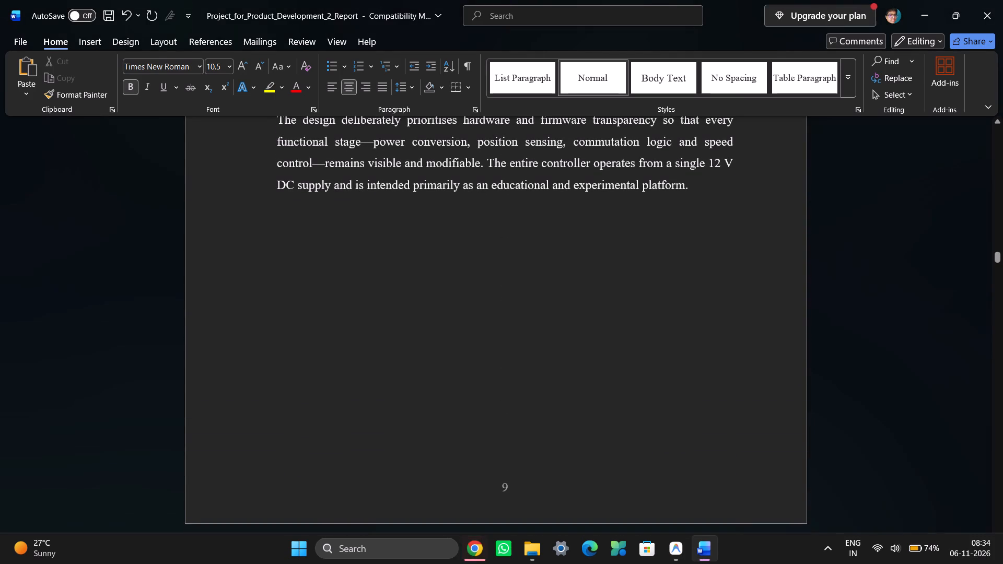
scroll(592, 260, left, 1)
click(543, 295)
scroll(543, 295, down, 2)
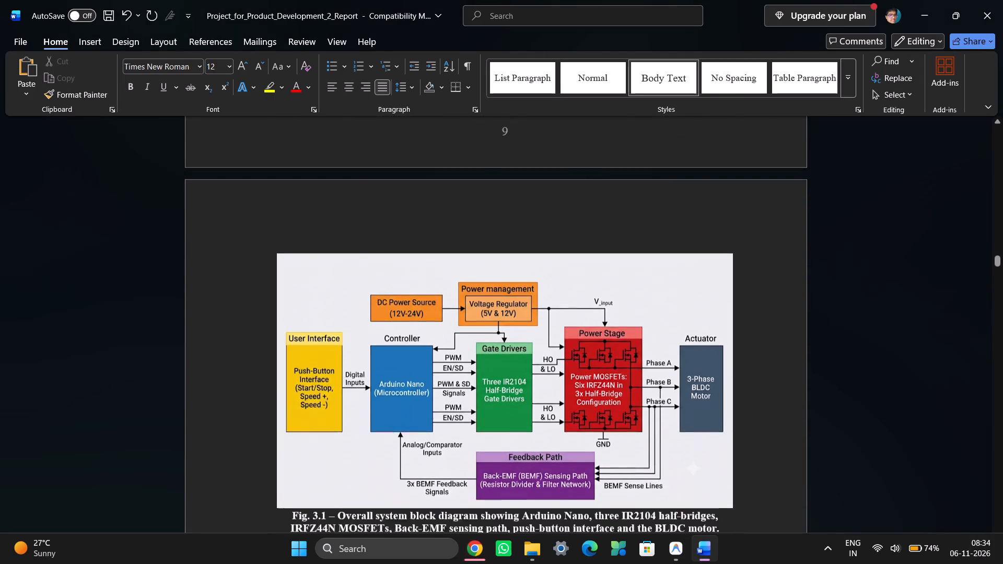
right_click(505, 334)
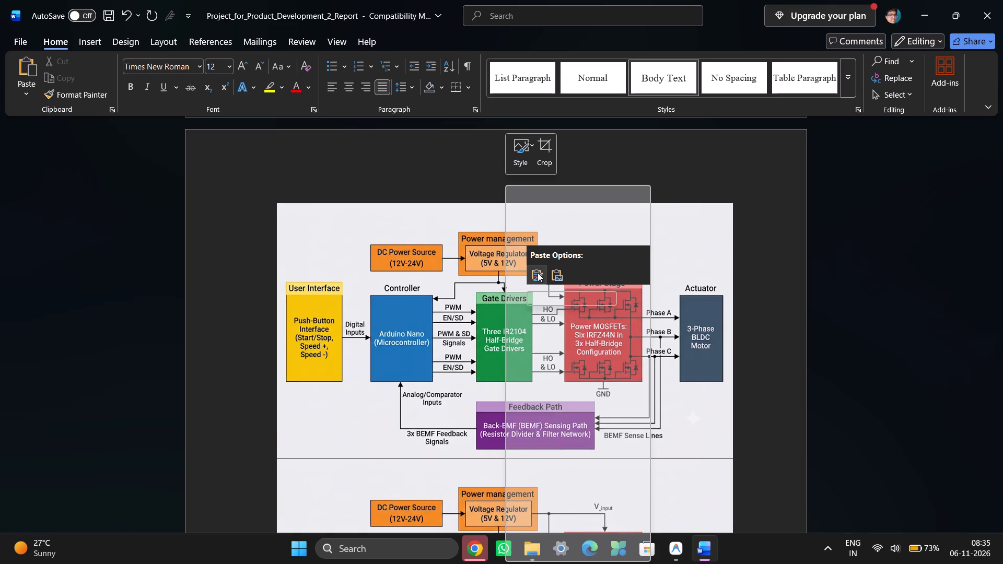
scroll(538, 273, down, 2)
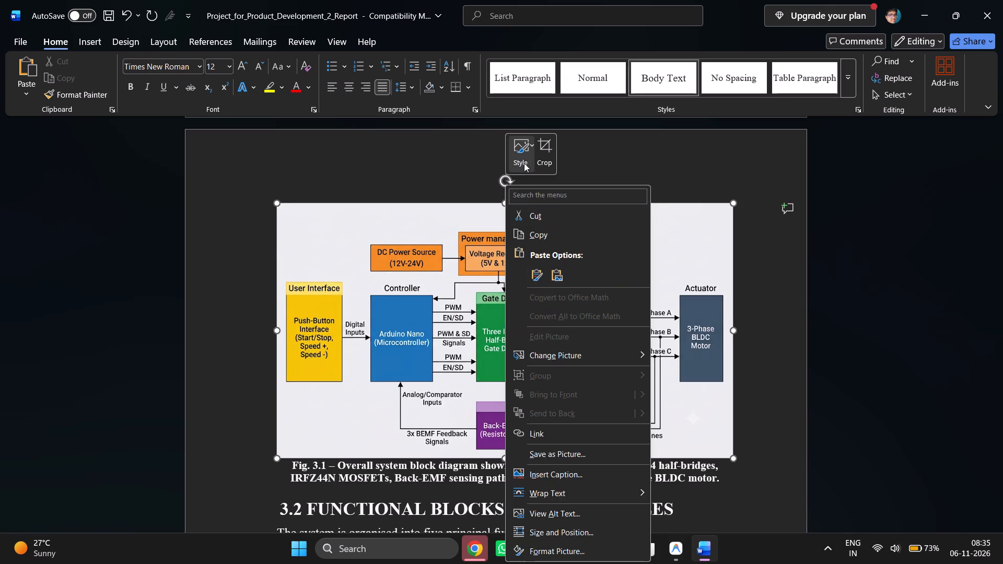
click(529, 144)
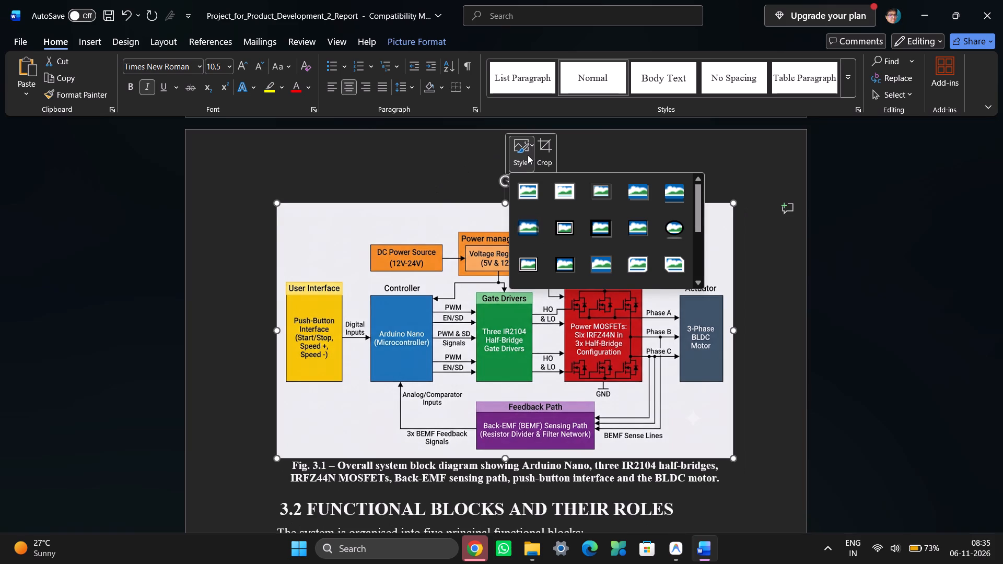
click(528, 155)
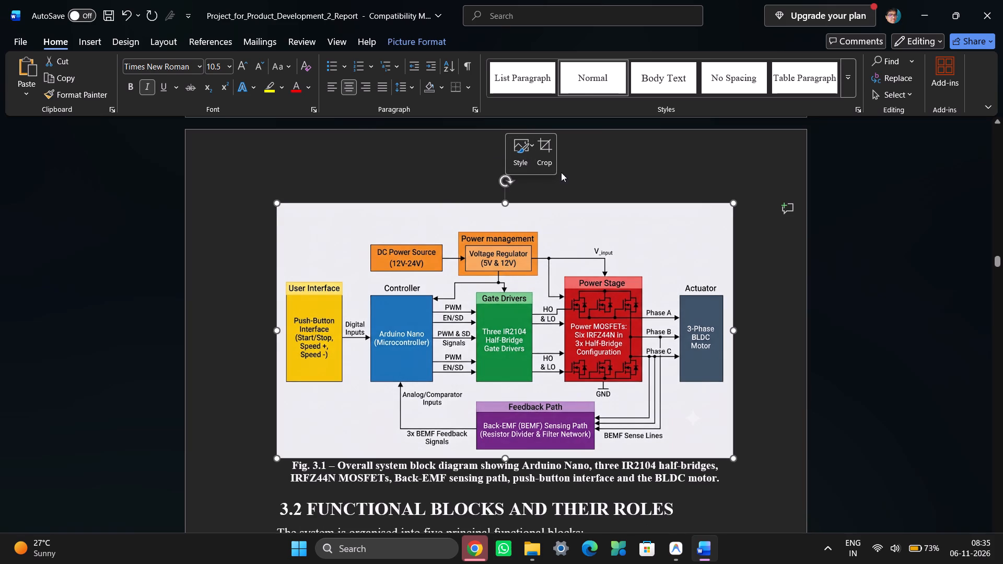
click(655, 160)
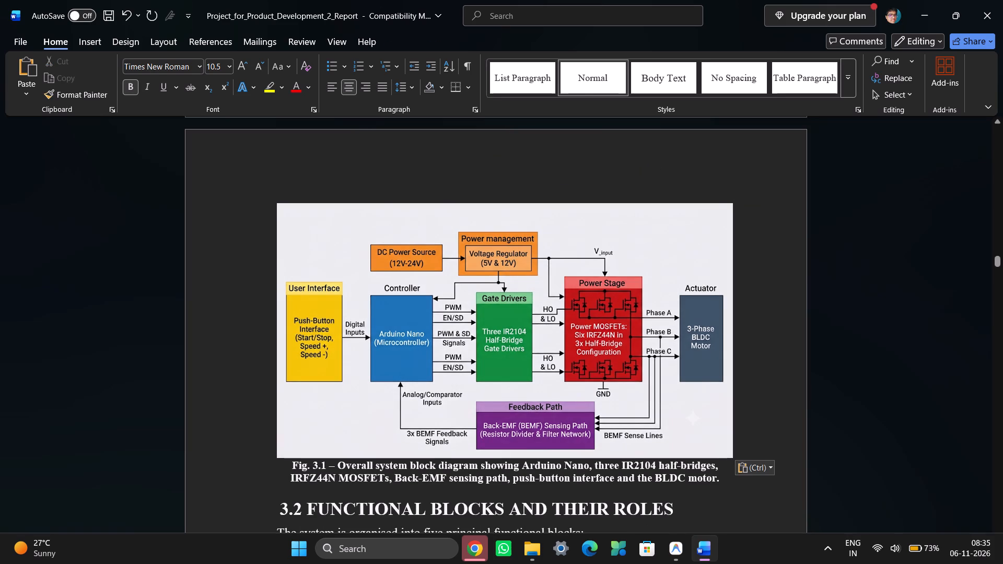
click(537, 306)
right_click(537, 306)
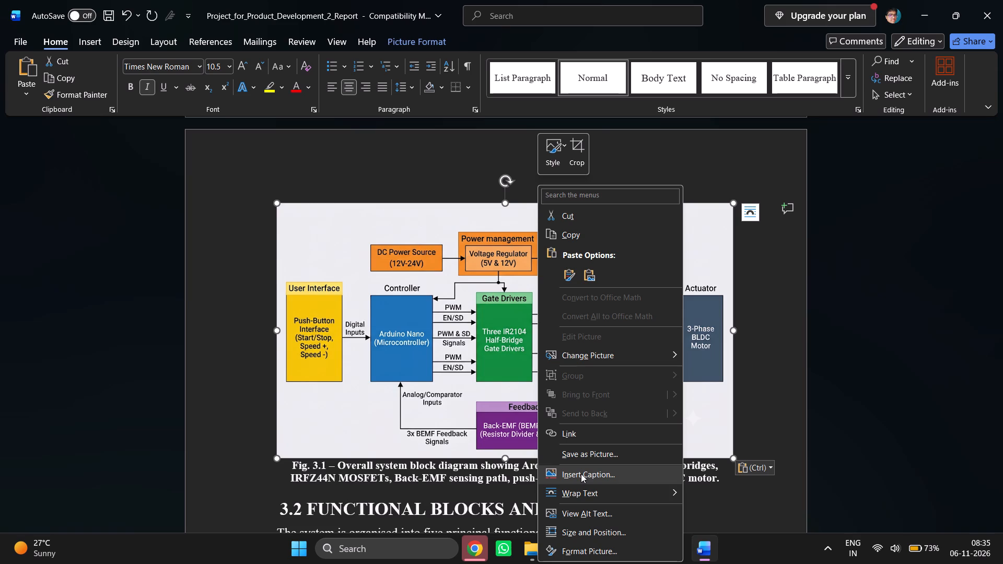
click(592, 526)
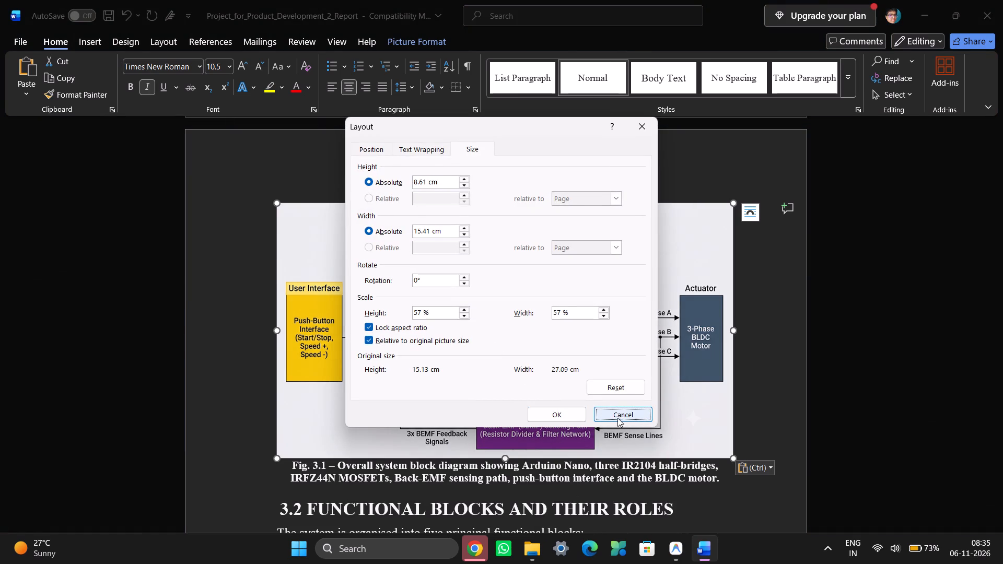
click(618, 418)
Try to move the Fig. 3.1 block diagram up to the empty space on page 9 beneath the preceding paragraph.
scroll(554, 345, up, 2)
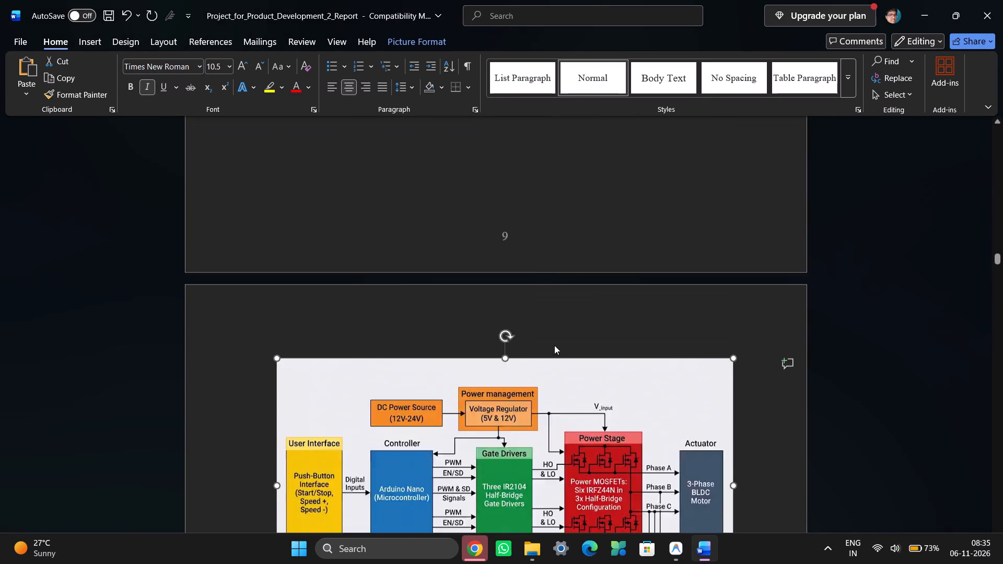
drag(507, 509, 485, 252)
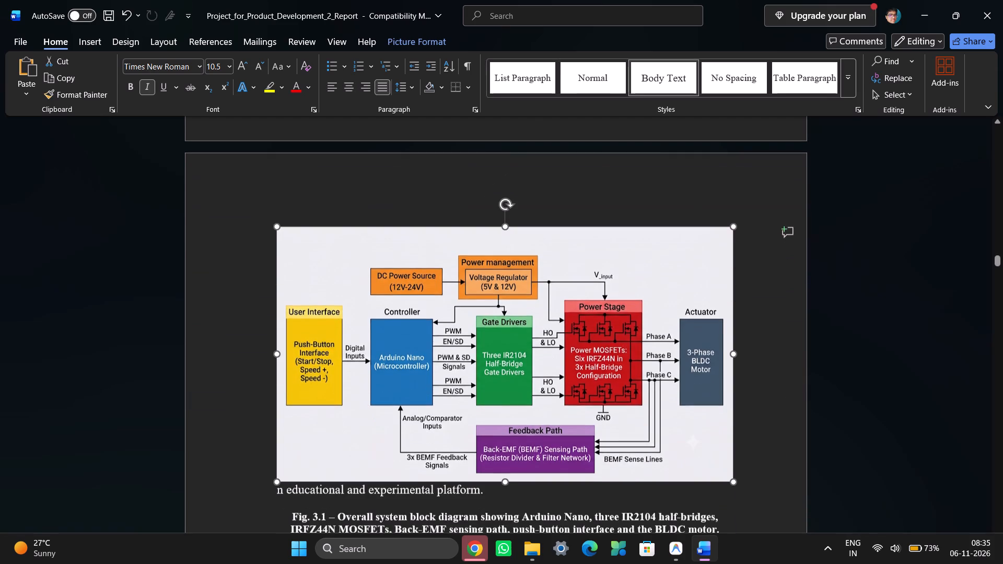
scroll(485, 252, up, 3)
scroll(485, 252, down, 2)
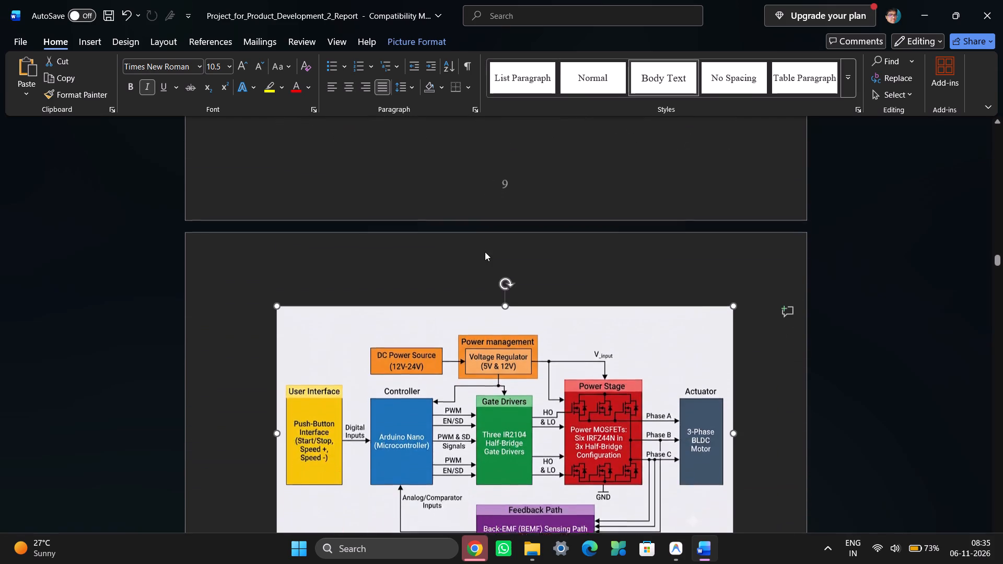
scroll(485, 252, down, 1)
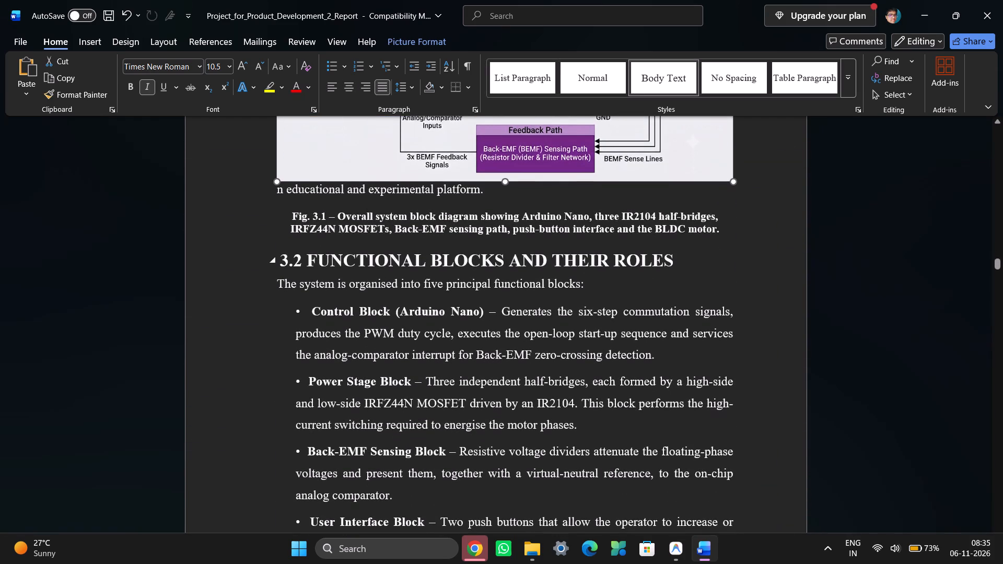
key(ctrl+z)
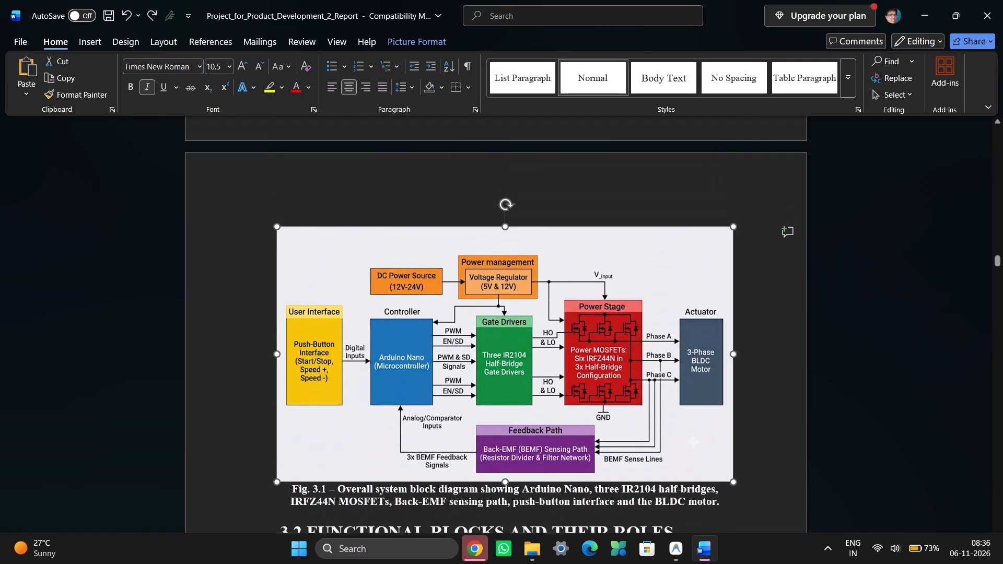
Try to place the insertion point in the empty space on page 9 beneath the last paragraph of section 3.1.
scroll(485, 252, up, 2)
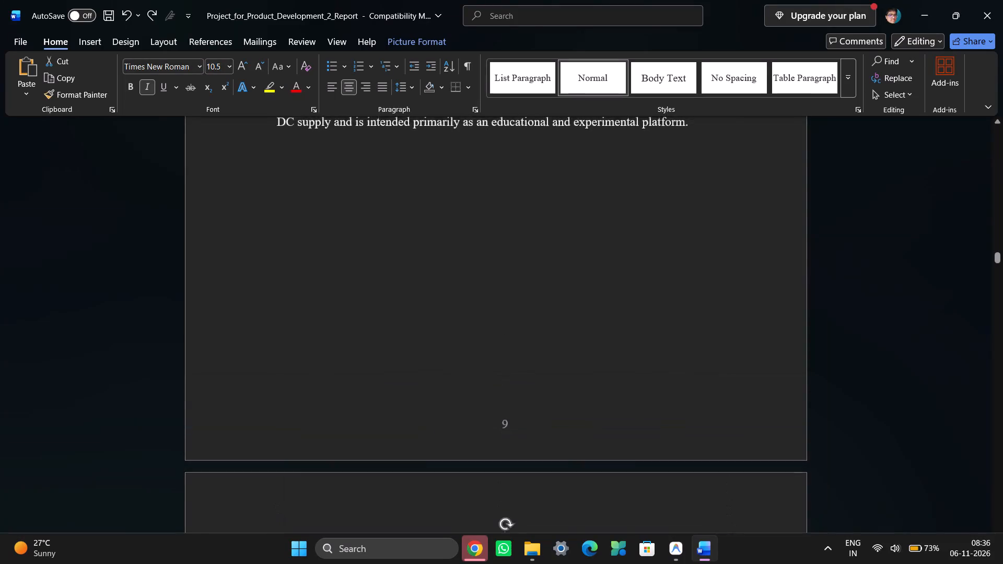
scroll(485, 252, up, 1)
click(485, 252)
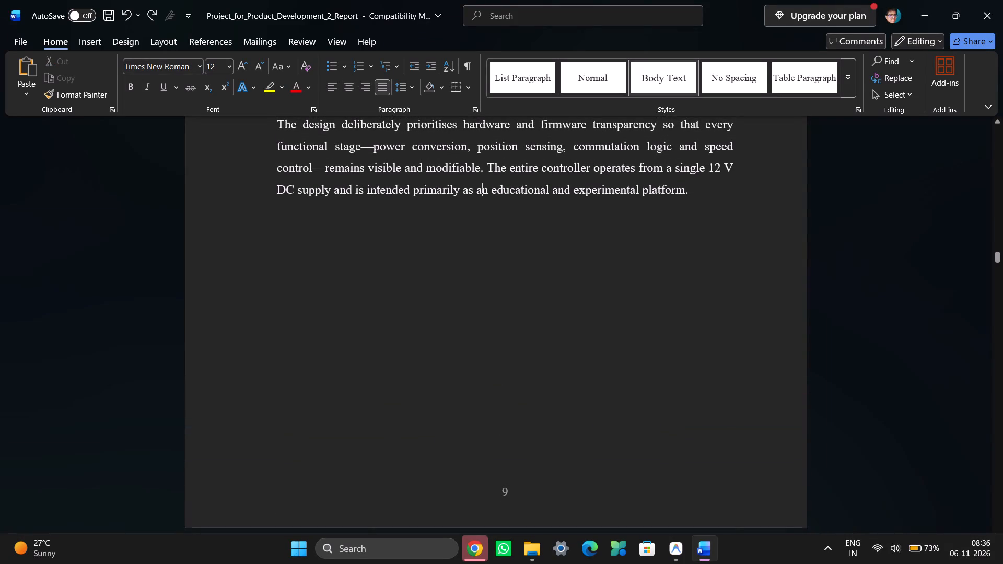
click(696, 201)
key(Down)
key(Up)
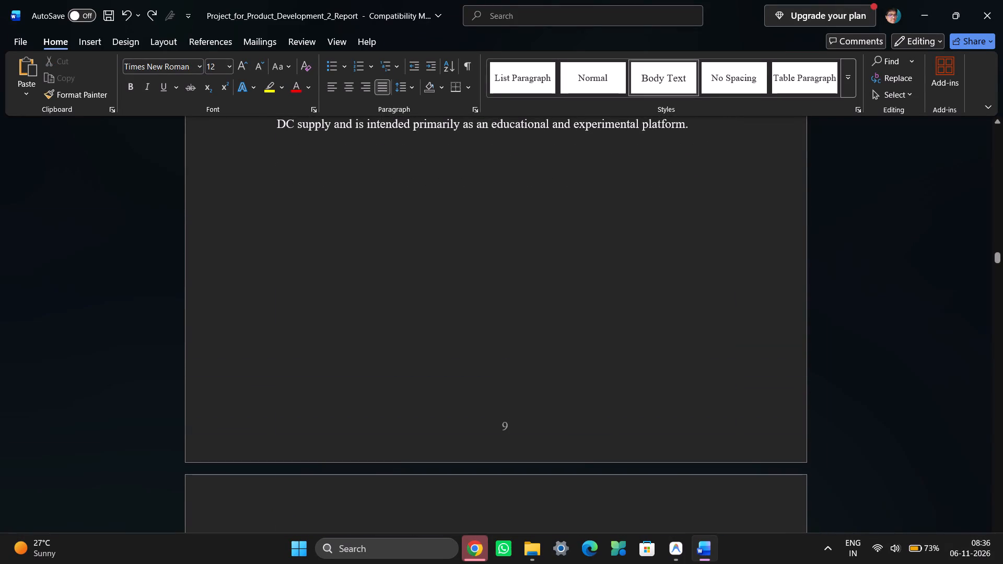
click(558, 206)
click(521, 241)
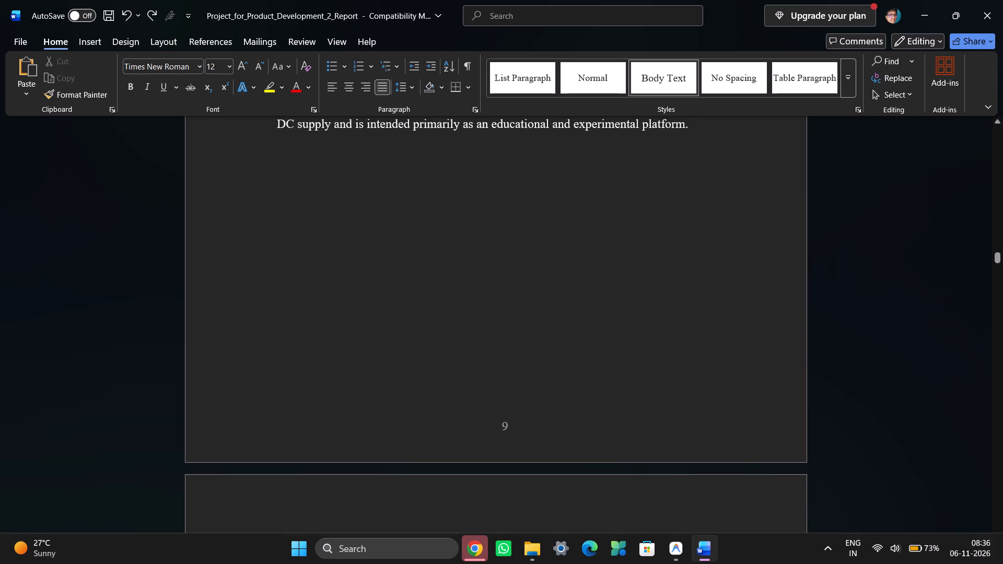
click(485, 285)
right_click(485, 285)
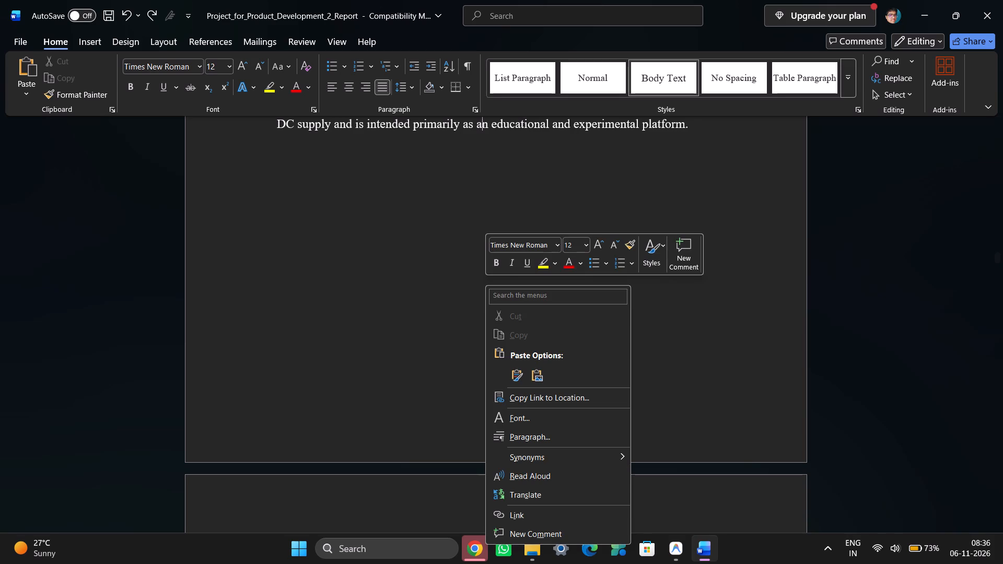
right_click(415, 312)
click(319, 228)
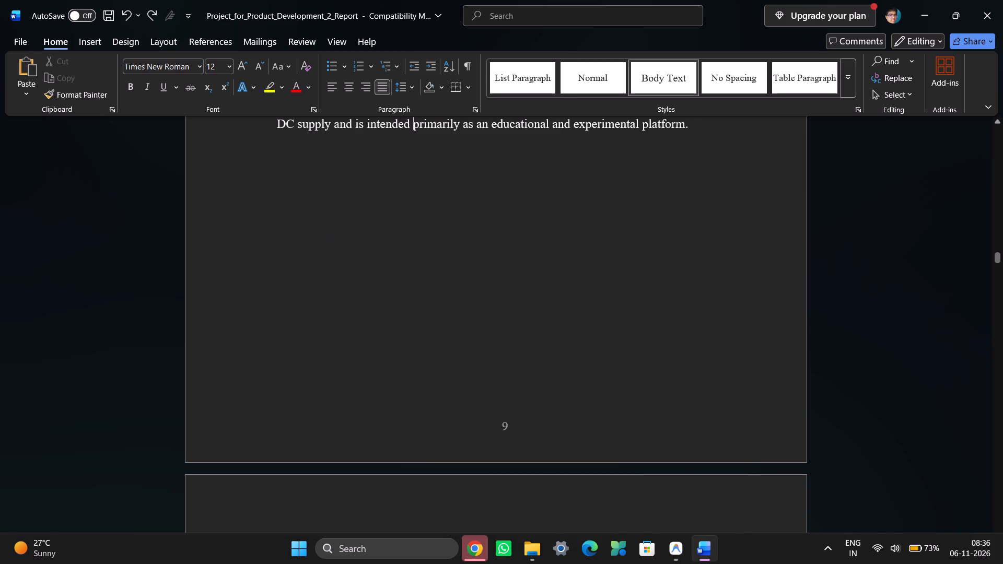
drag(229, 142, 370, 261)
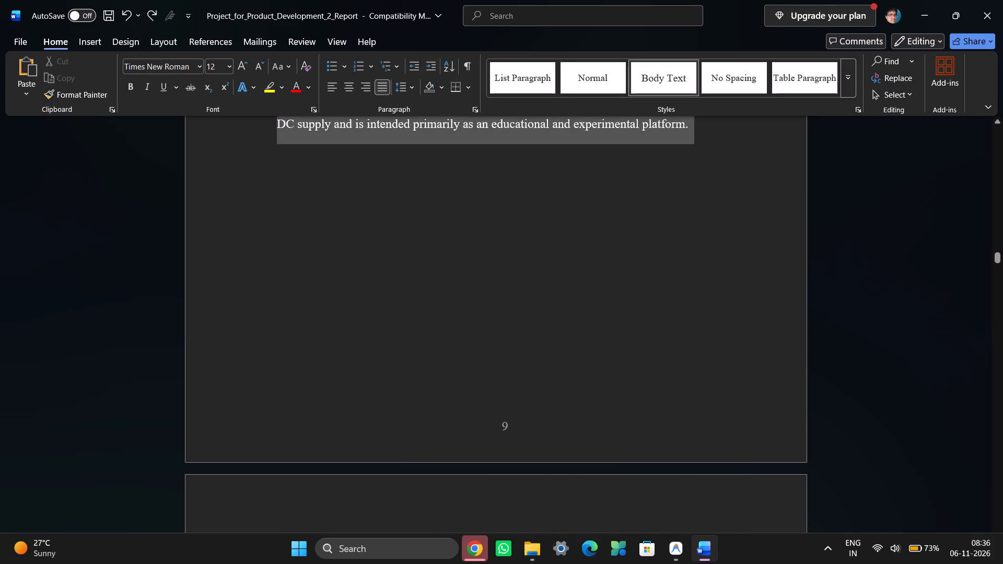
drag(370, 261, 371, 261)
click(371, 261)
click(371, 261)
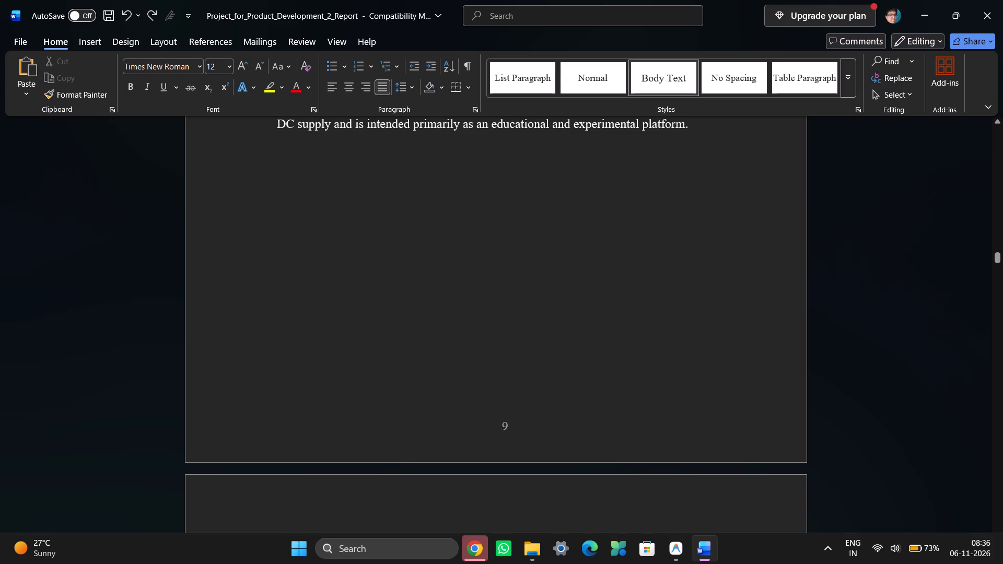
scroll(437, 167, down, 2)
scroll(453, 87, down, 2)
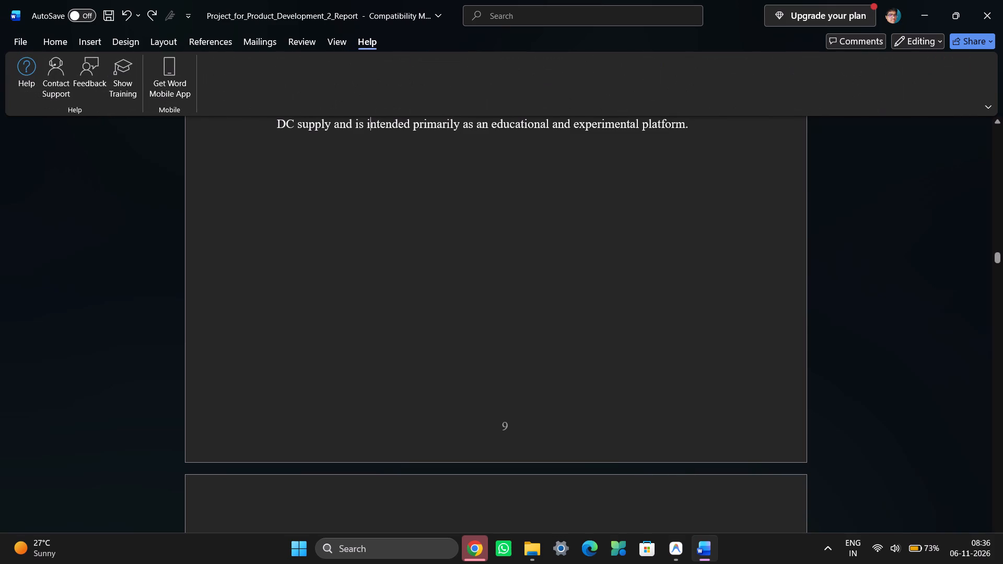
ctrl+scroll(447, 195, down, 8)
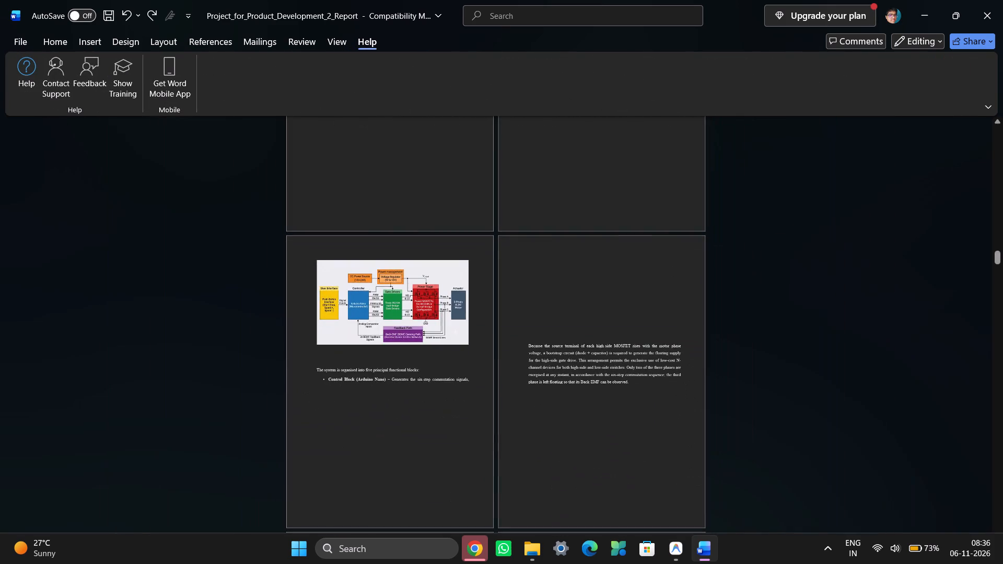
scroll(447, 195, up, 2)
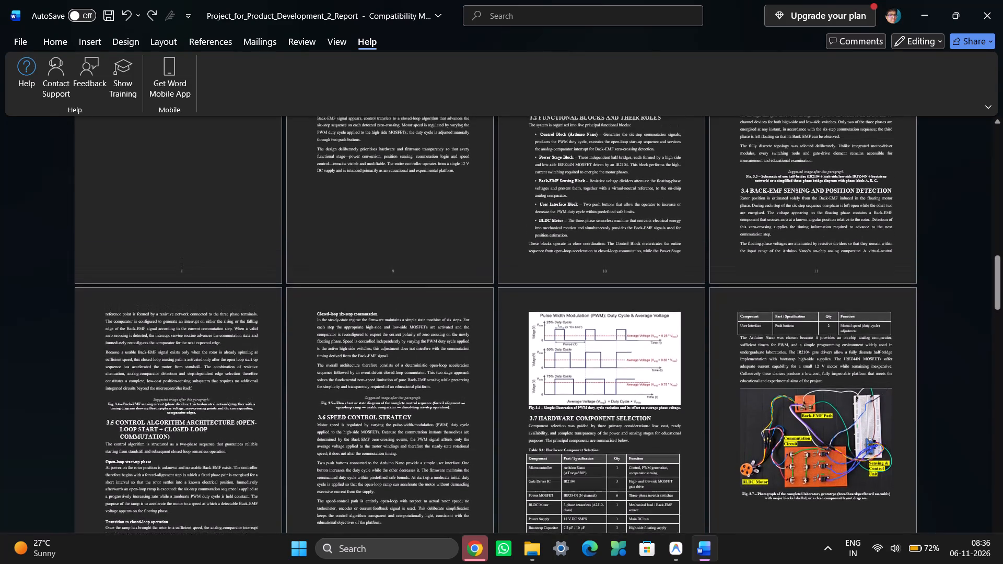
scroll(447, 195, up, 3)
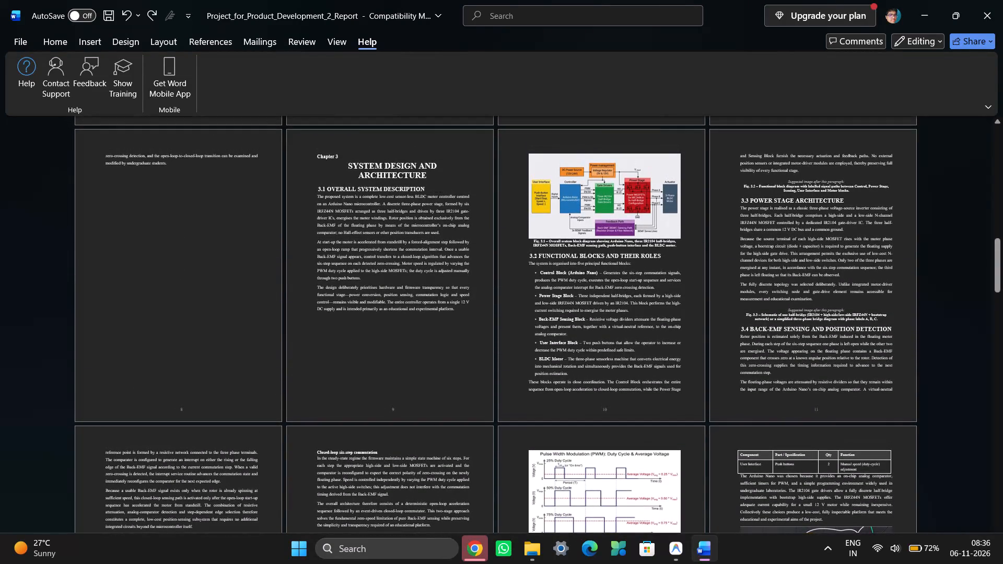
ctrl+scroll(447, 195, up, 4)
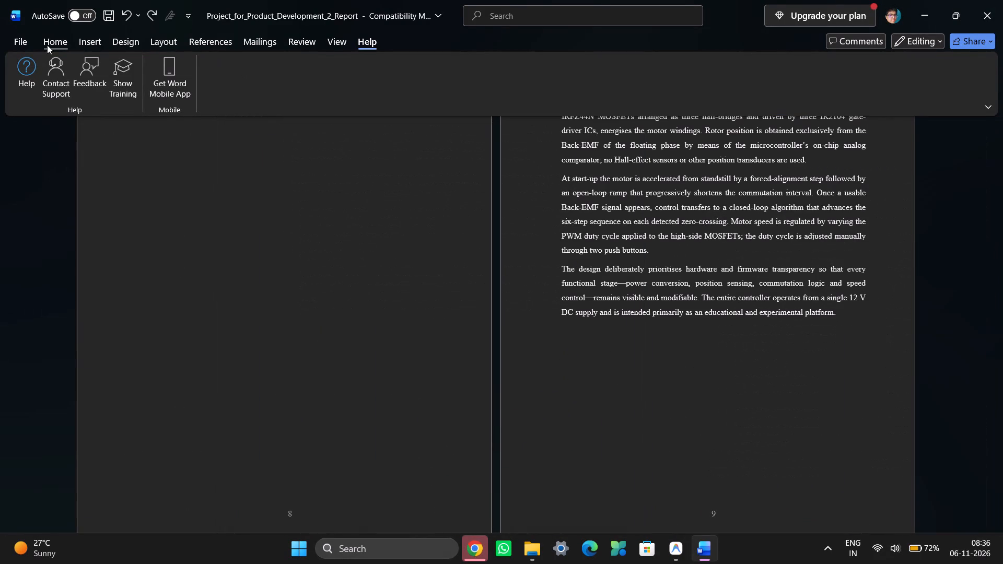
click(24, 44)
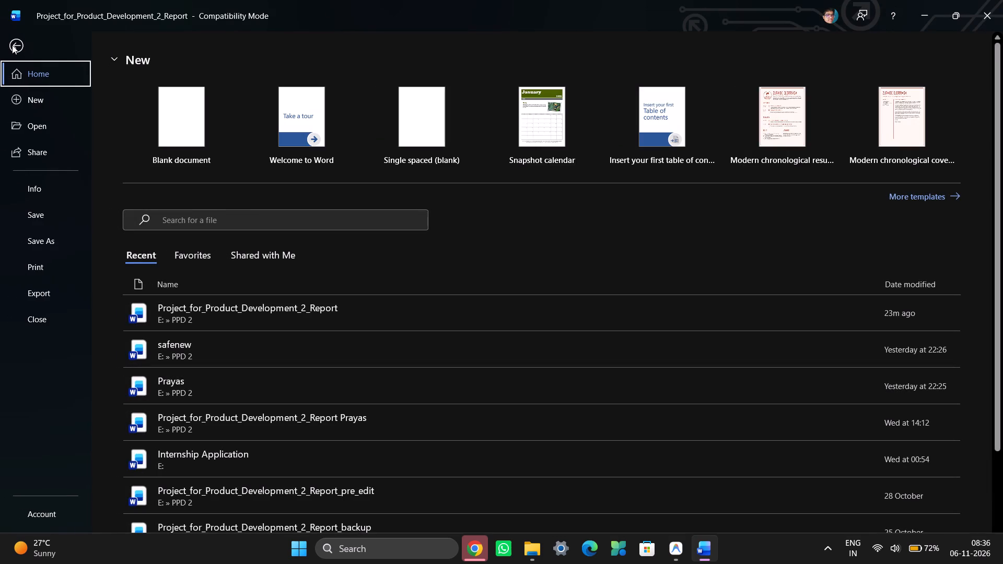
click(11, 44)
click(56, 38)
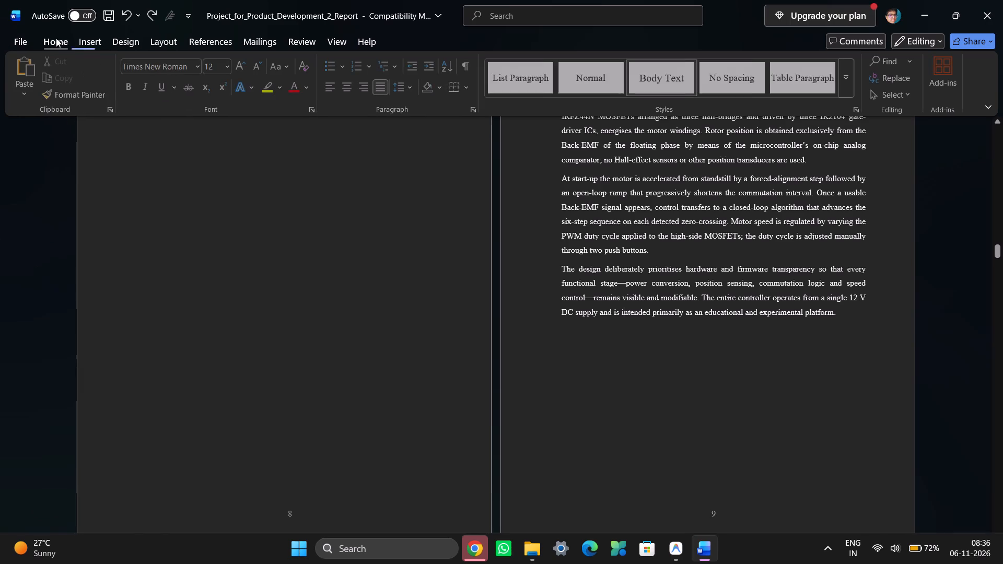
ctrl+scroll(400, 179, up, 4)
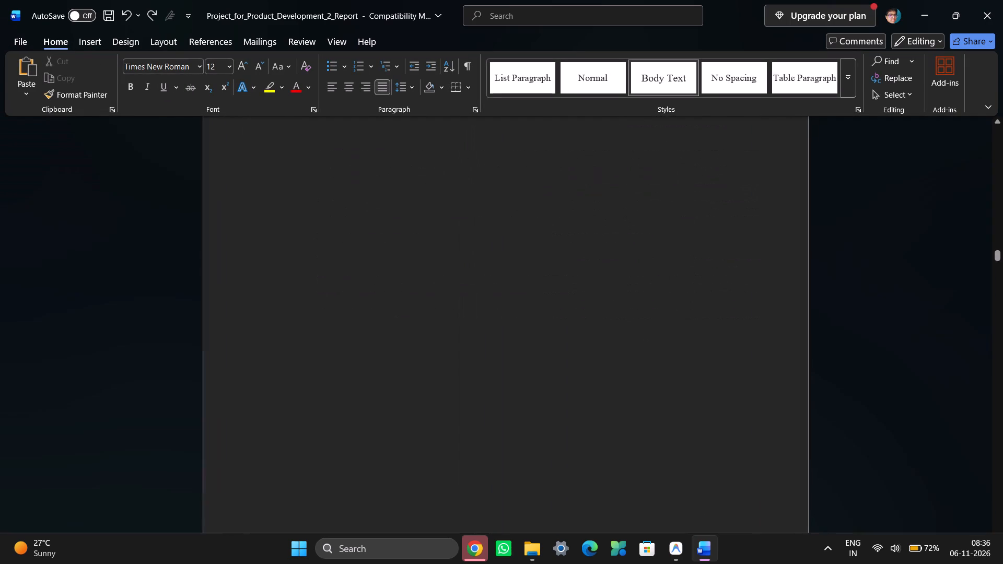
ctrl+scroll(400, 179, down, 2)
scroll(400, 179, up, 2)
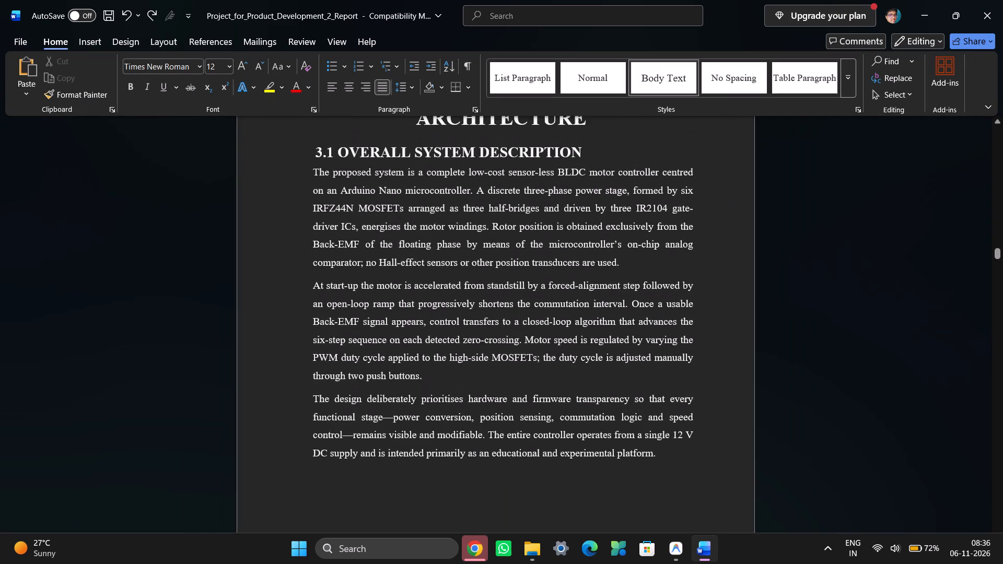
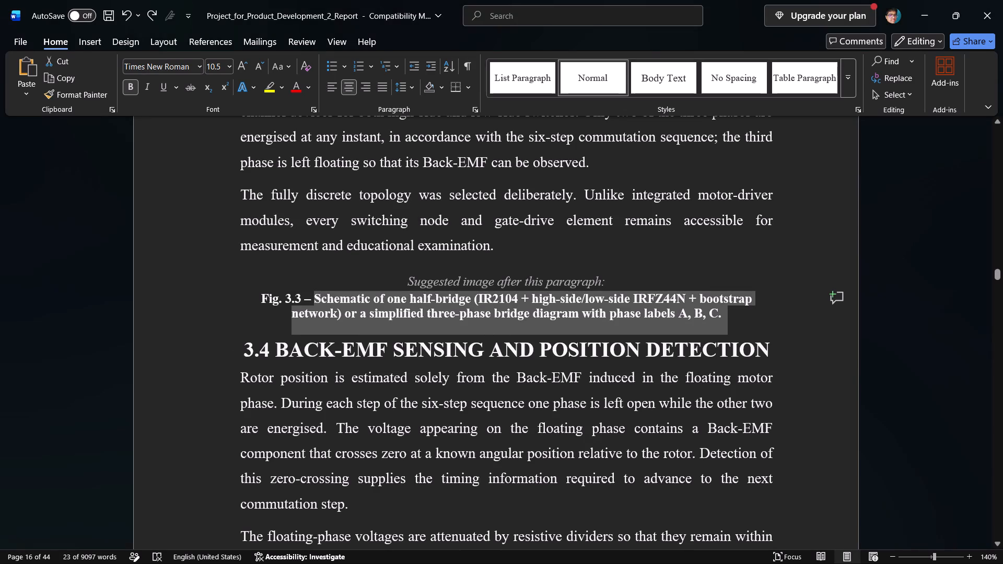
drag(621, 276, 432, 291)
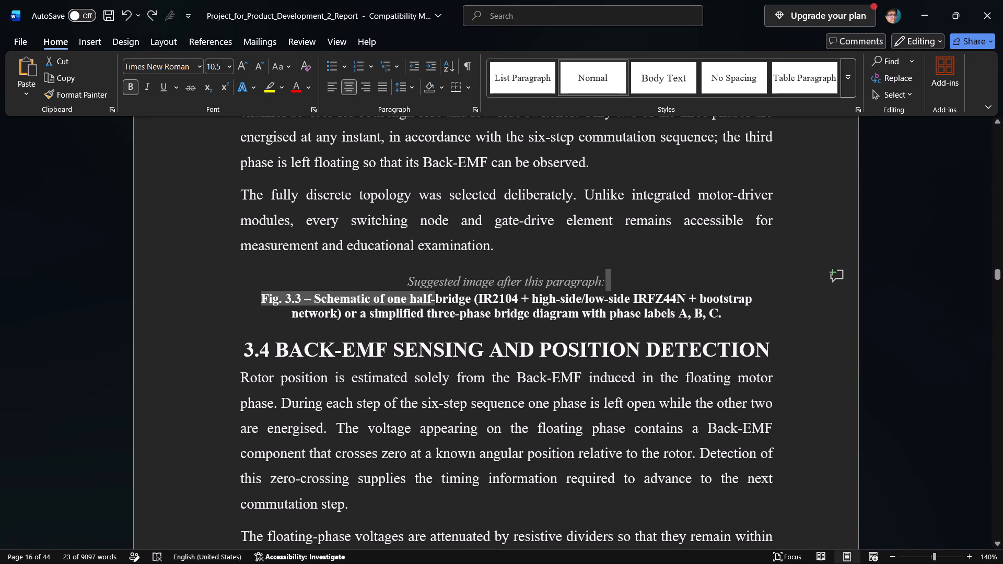
drag(432, 291, 417, 287)
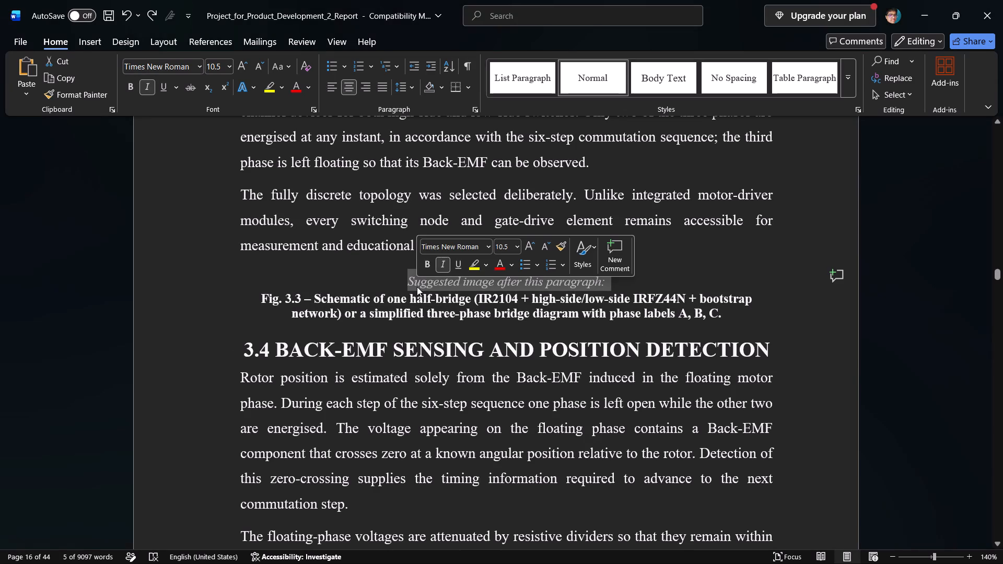
key(ctrl+v)
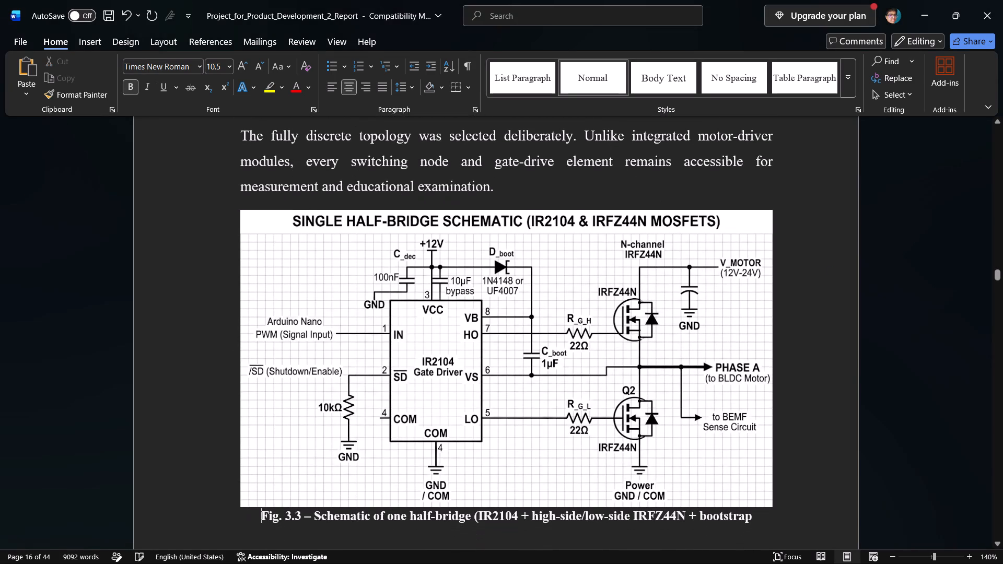
Delete "(IR2104 + high-side/low-side IRFZ44N + bootstrap" from the Fig. 3.3 caption below the half-bridge schematic.
scroll(417, 287, down, 3)
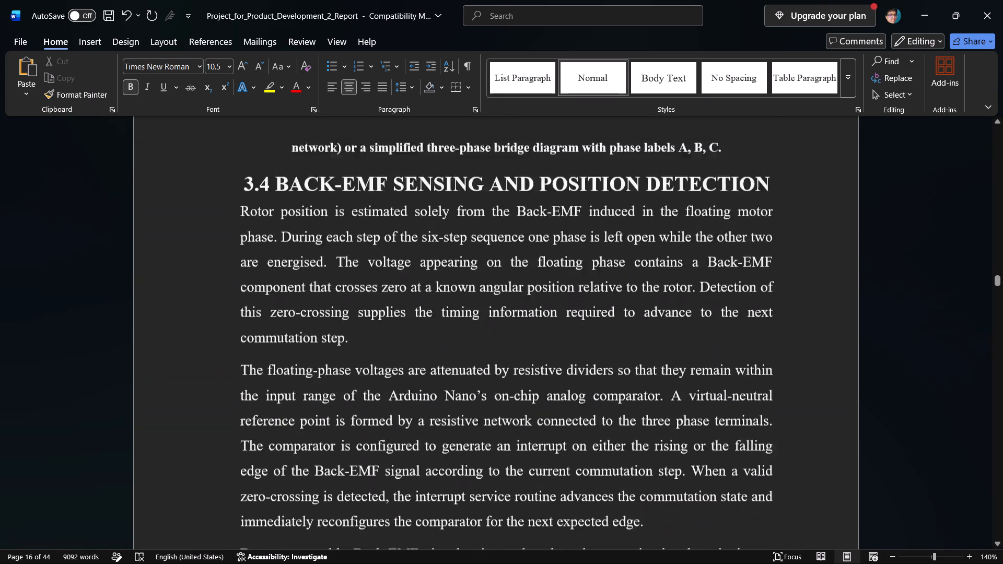
scroll(417, 287, down, 1)
scroll(417, 287, up, 2)
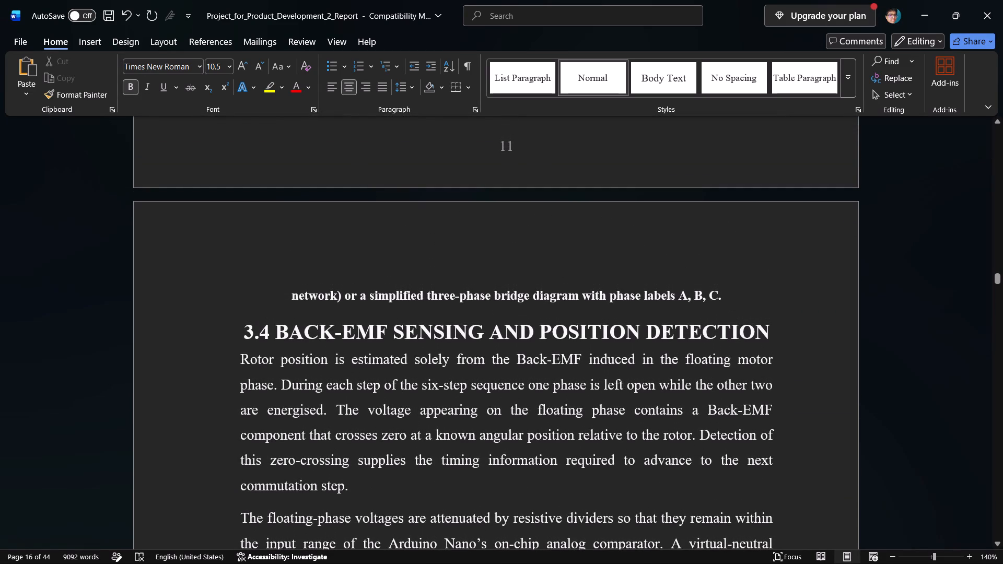
drag(341, 296, 300, 269)
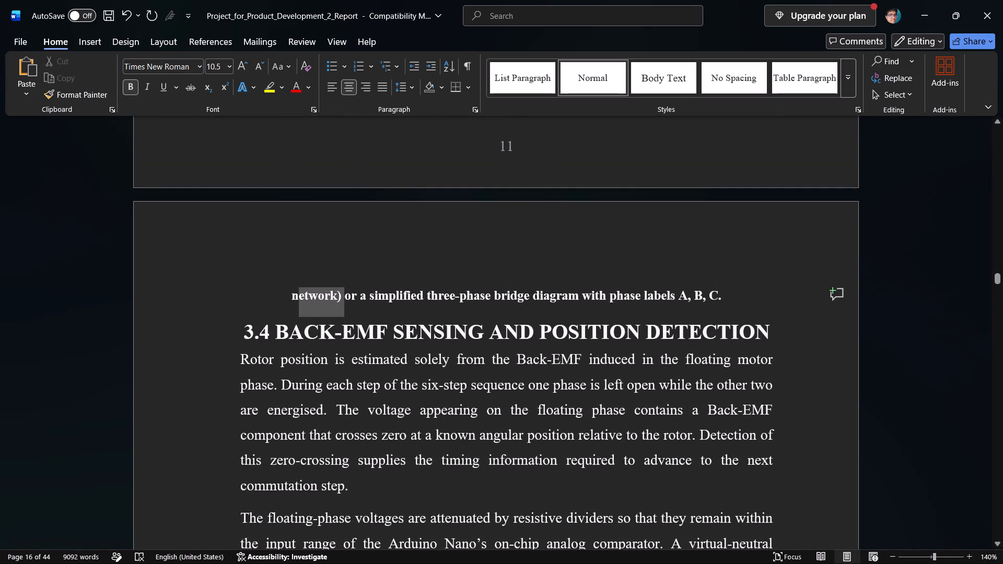
drag(300, 269, 313, 268)
key(Up)
key(Up)
key(Page_Up)
key(Page_Up)
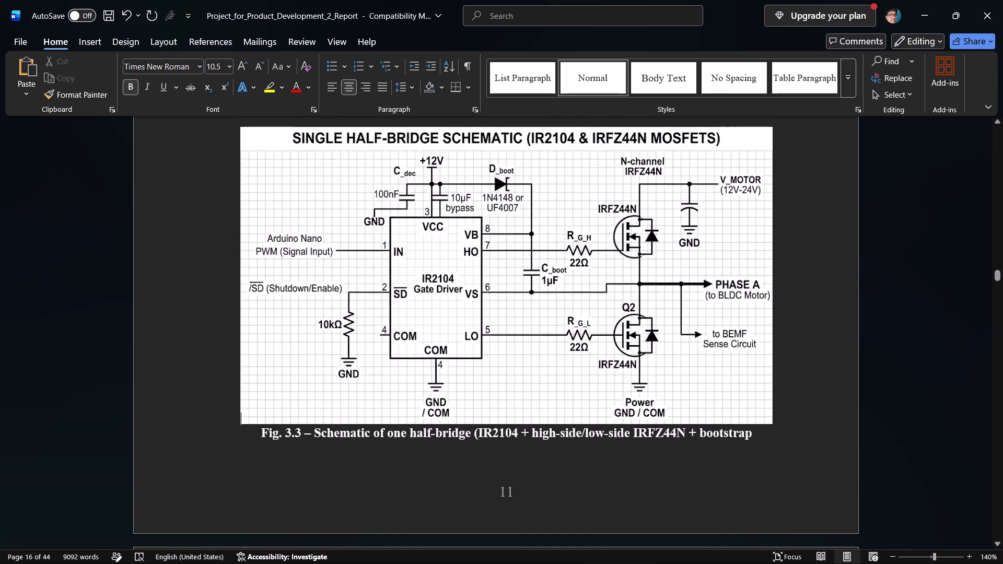
drag(472, 436, 560, 434)
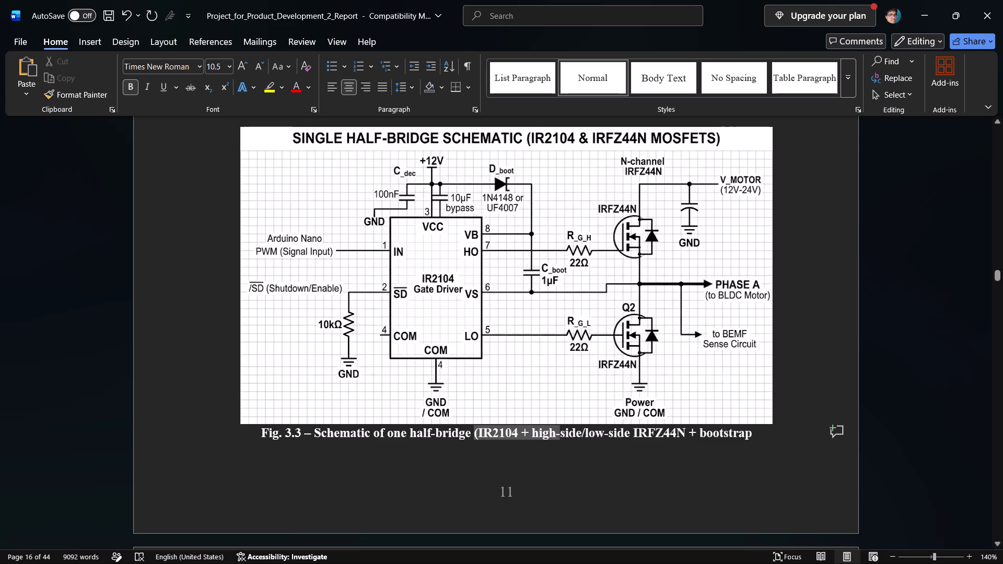
drag(560, 434, 718, 444)
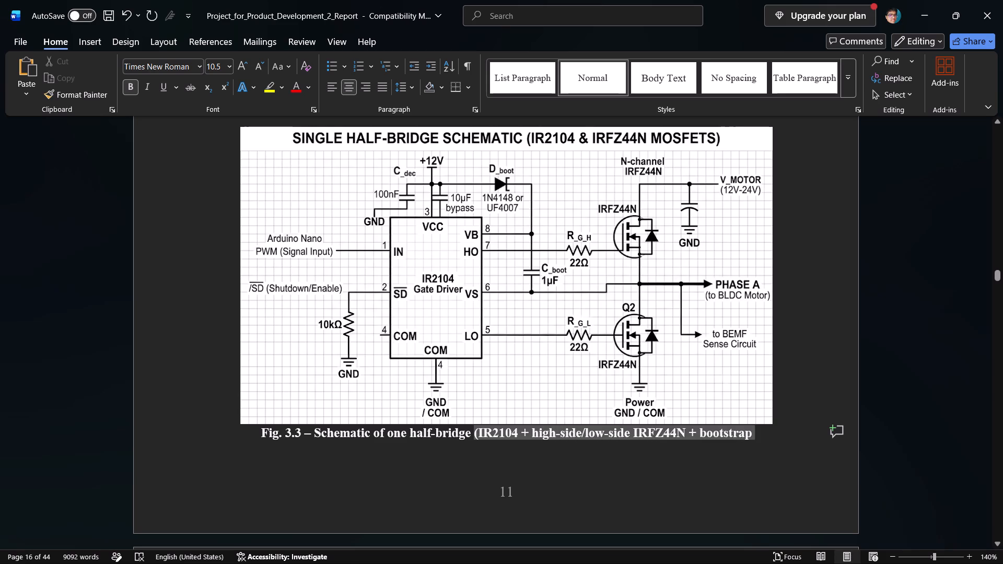
drag(718, 444, 726, 444)
key(BackSpace)
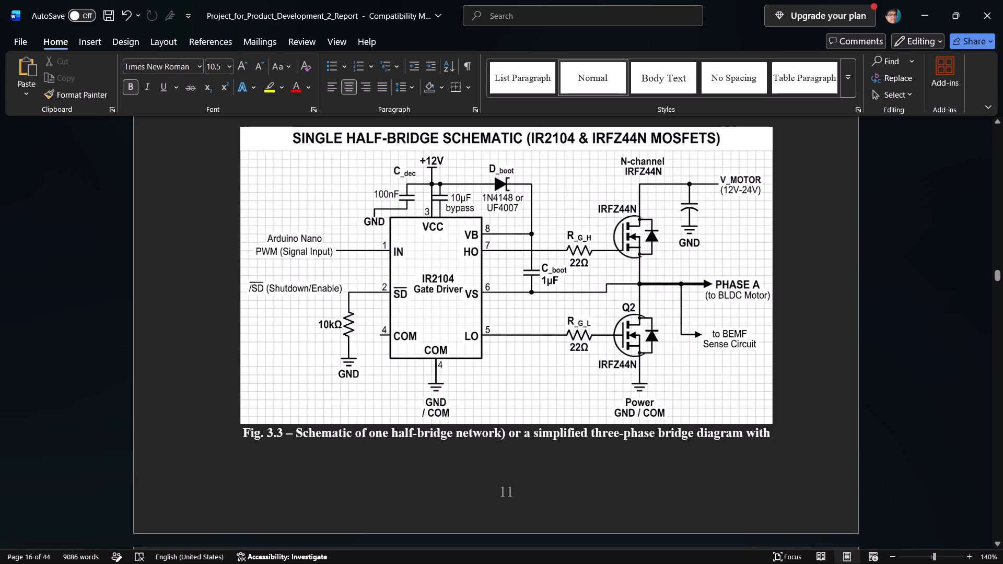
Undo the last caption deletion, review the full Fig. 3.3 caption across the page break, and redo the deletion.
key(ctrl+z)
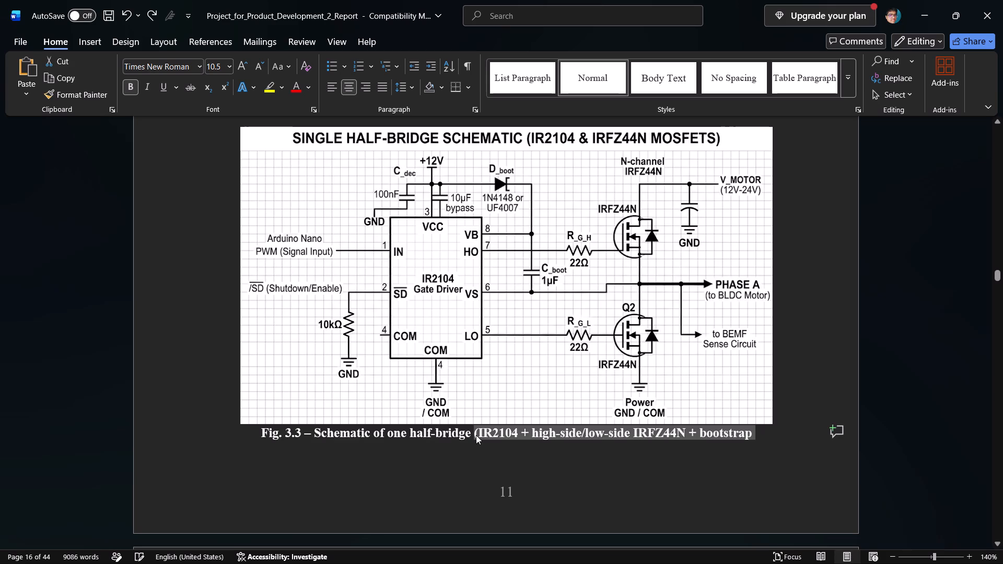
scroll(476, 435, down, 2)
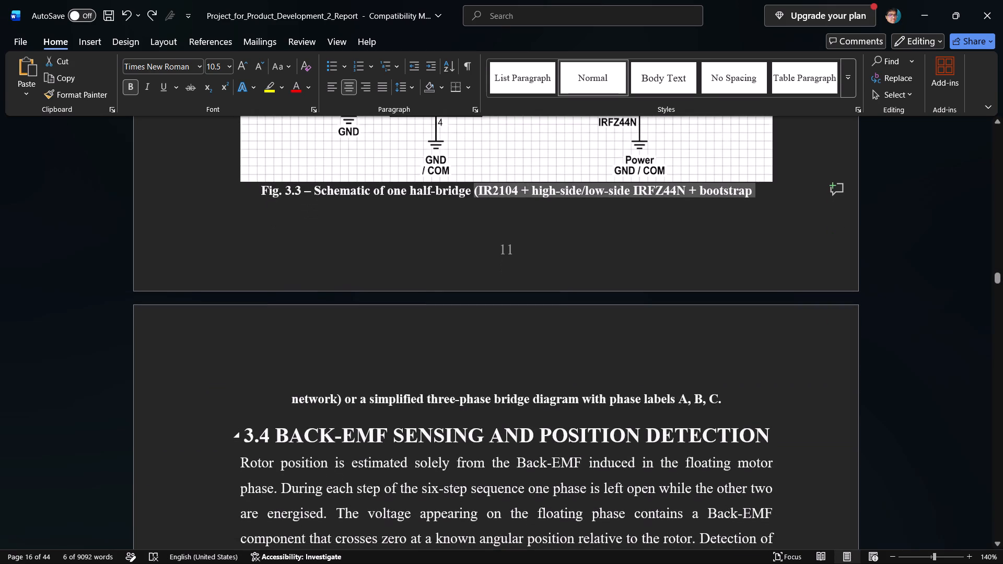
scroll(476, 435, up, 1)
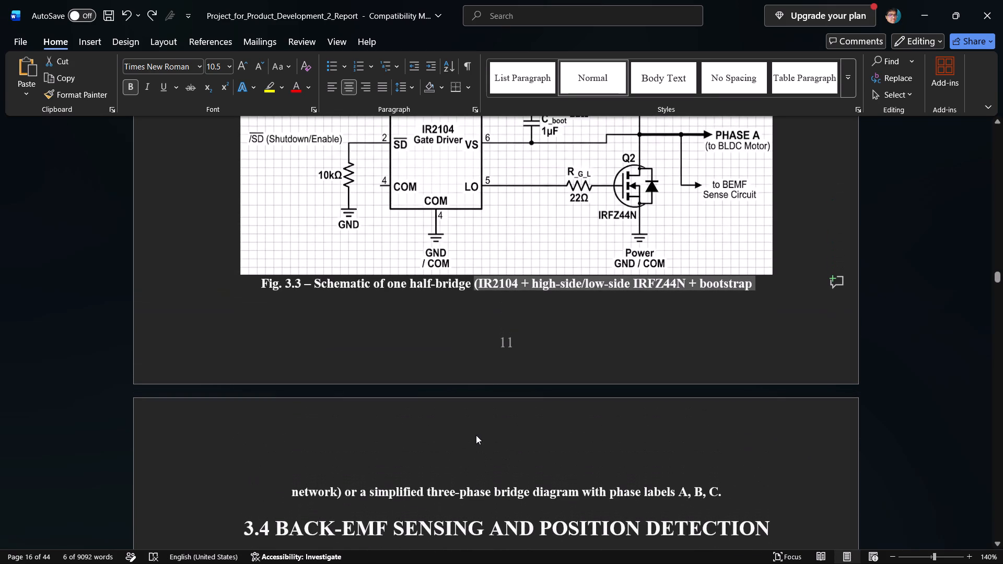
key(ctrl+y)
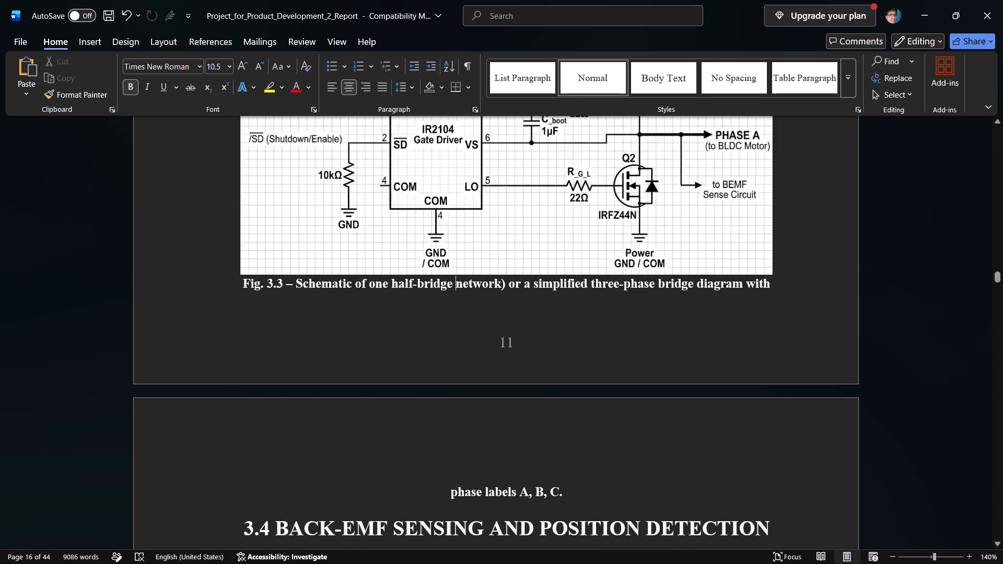
Delete the leftover "network)" after "Schematic of one half-bridge" in the Fig. 3.3 caption.
drag(453, 284, 489, 284)
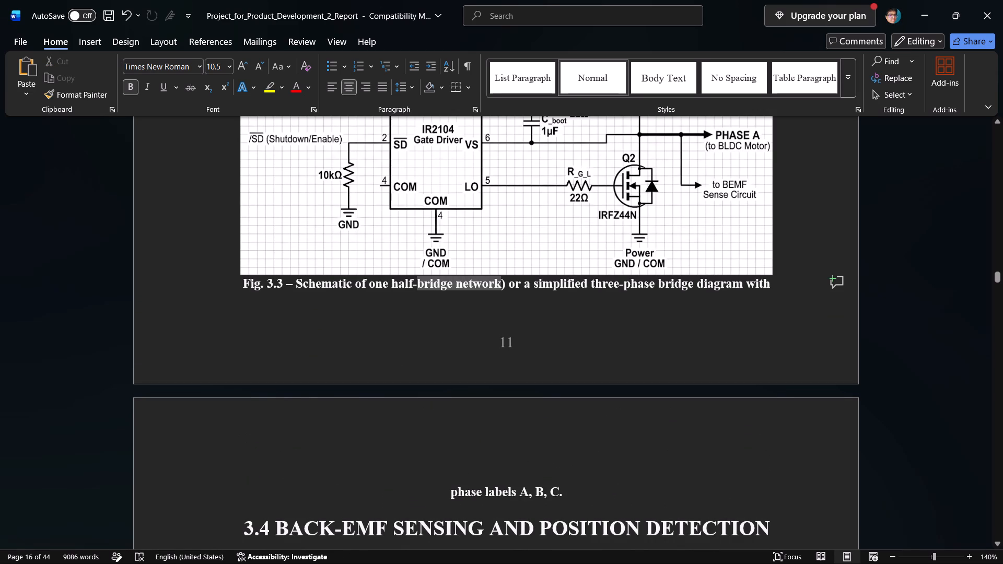
drag(489, 284, 448, 290)
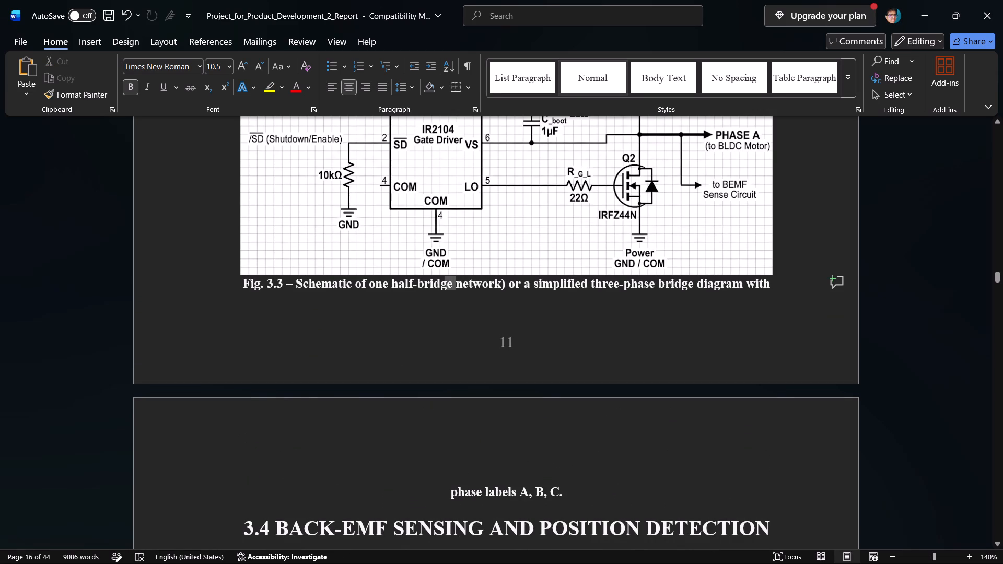
drag(448, 290, 439, 288)
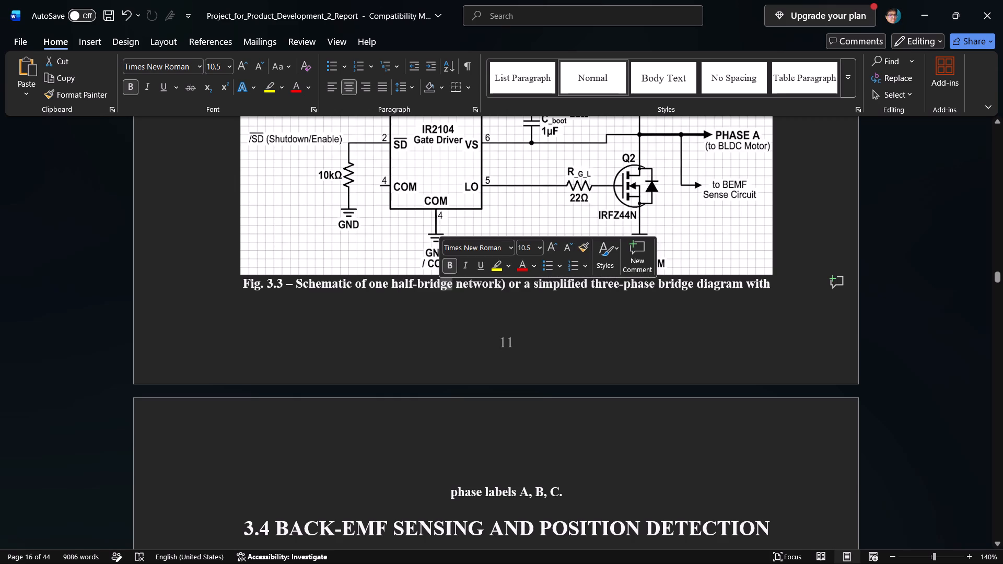
click(494, 288)
drag(507, 280, 494, 280)
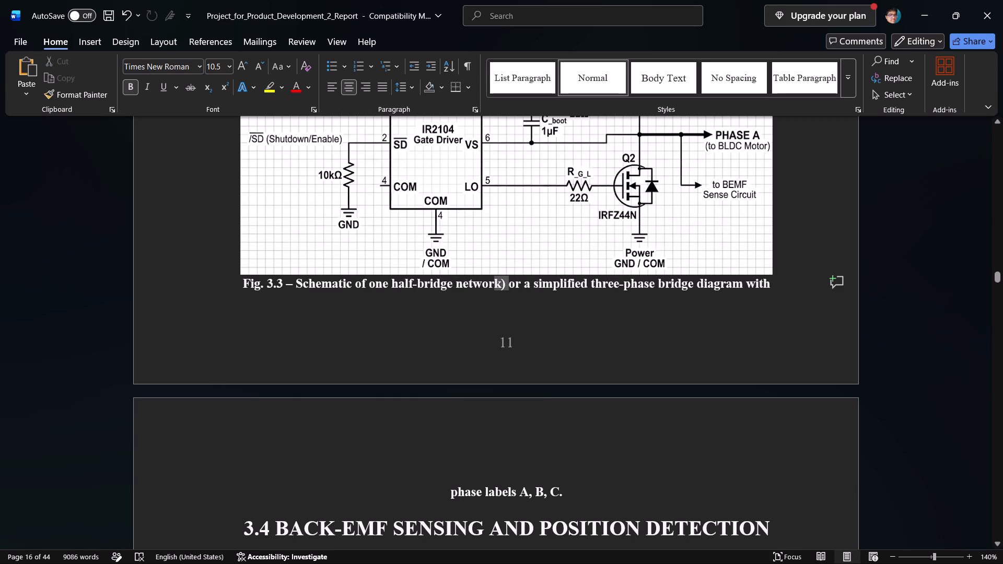
drag(494, 280, 462, 280)
key(BackSpace)
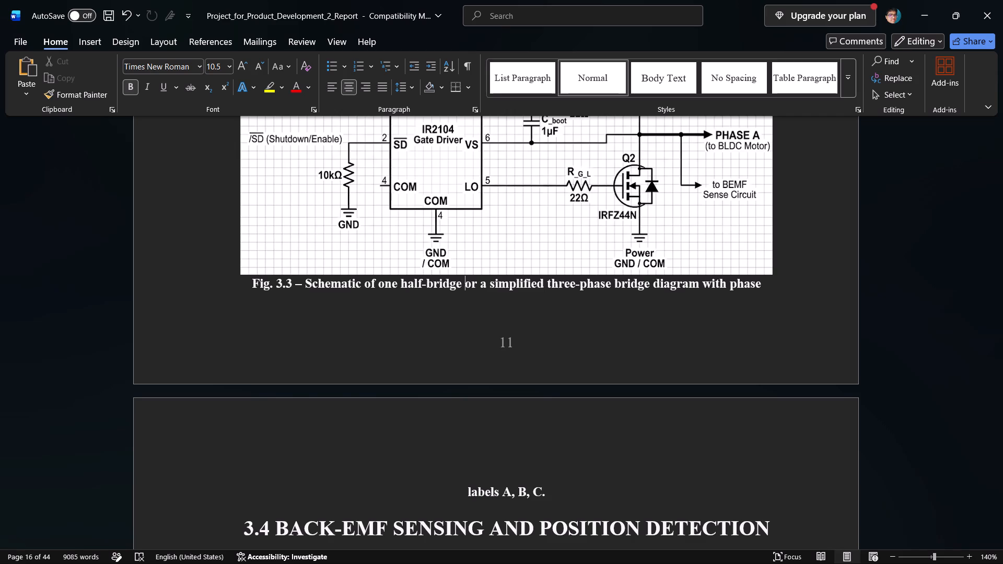
scroll(462, 280, down, 1)
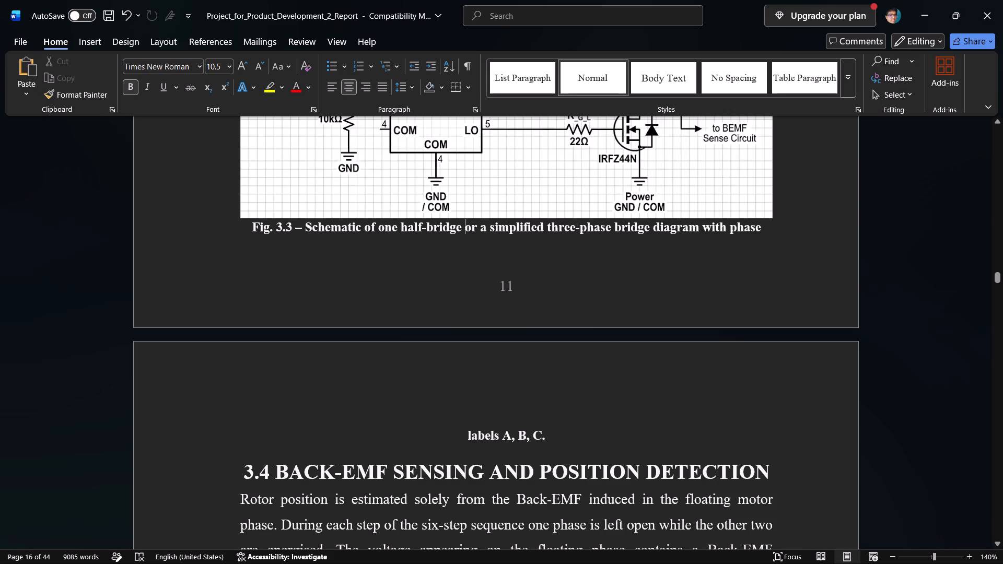
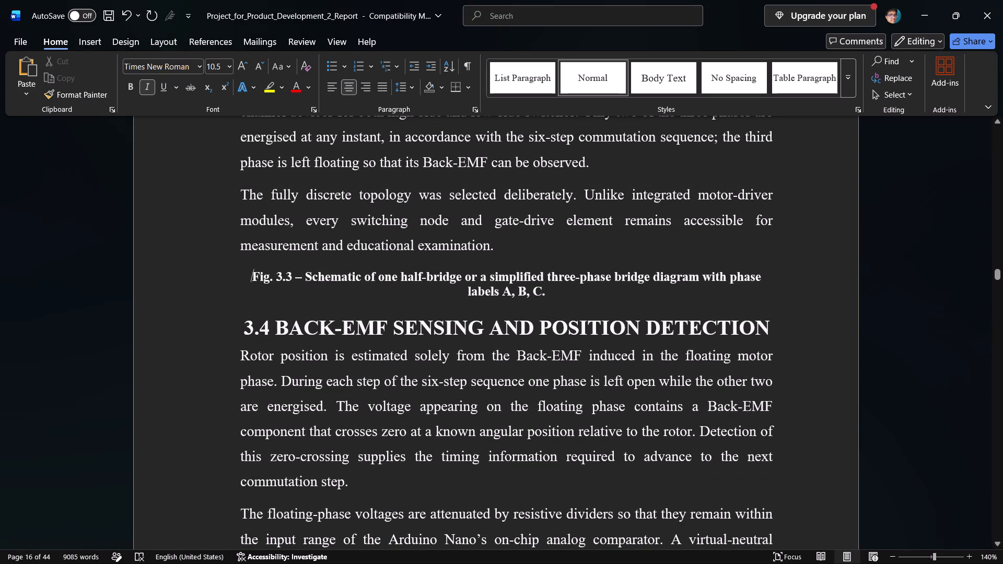
Delete the words "or a simplified three-phase bridge" from the Fig. 3.3 caption.
drag(468, 273, 581, 286)
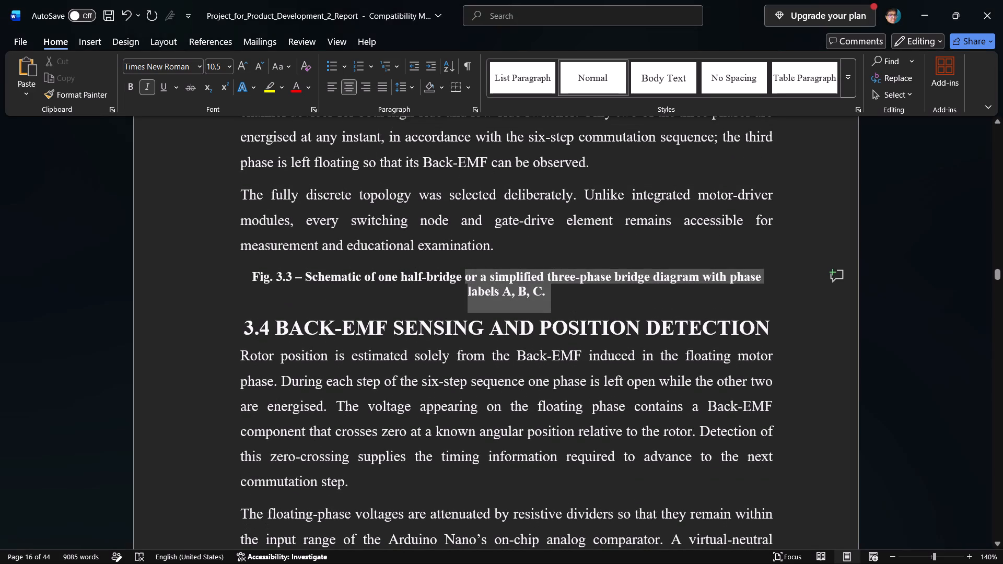
drag(581, 286, 619, 281)
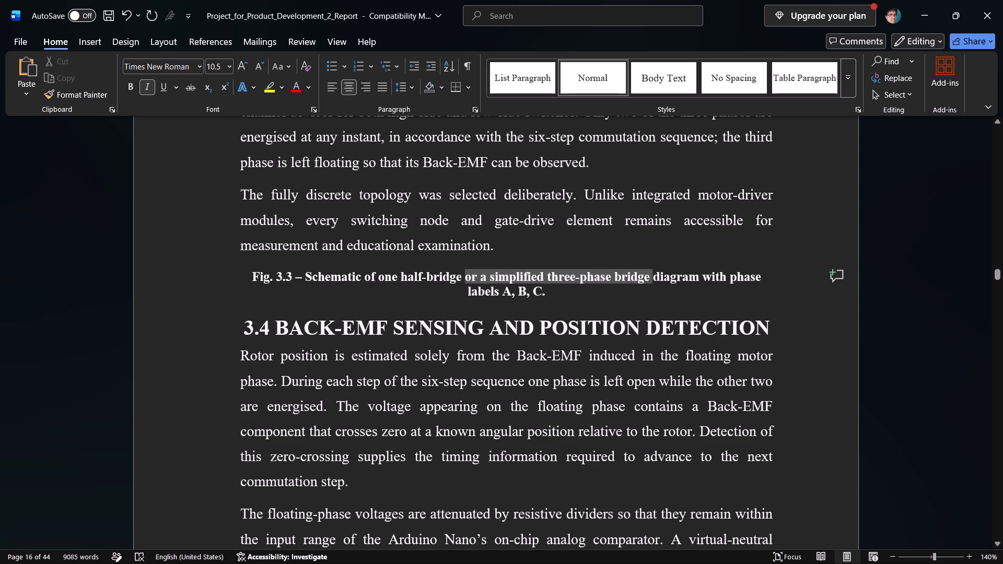
drag(619, 281, 648, 280)
drag(648, 280, 647, 279)
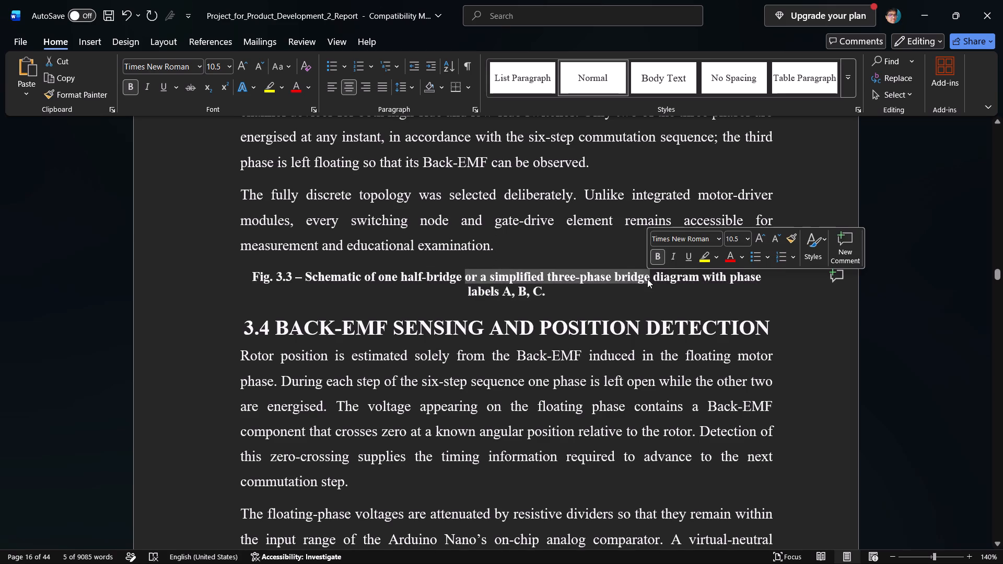
key(BackSpace)
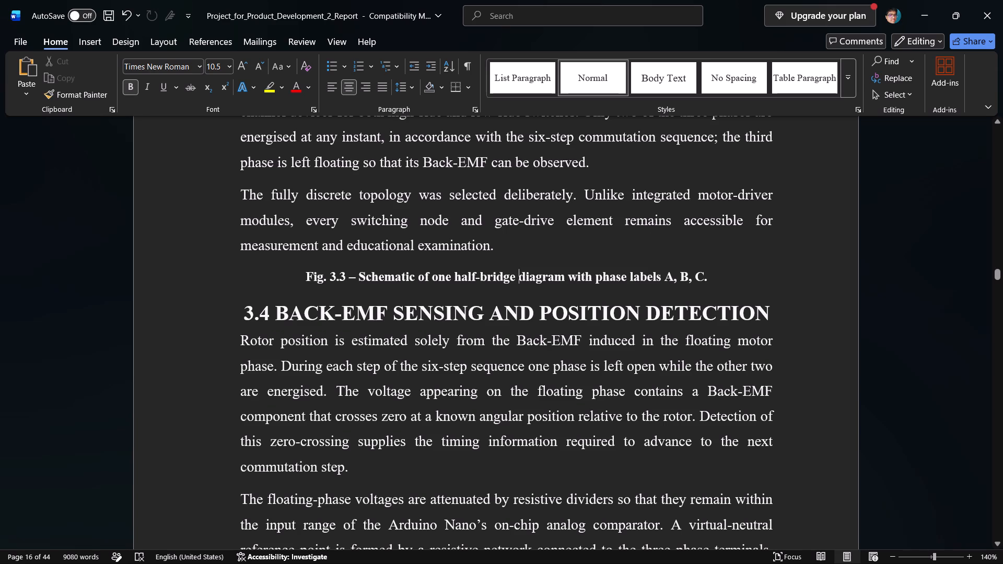
Add a line break before the Fig. 3.3 caption and paste the copied heading-free IR2104 half-bridge schematic above it.
click(526, 260)
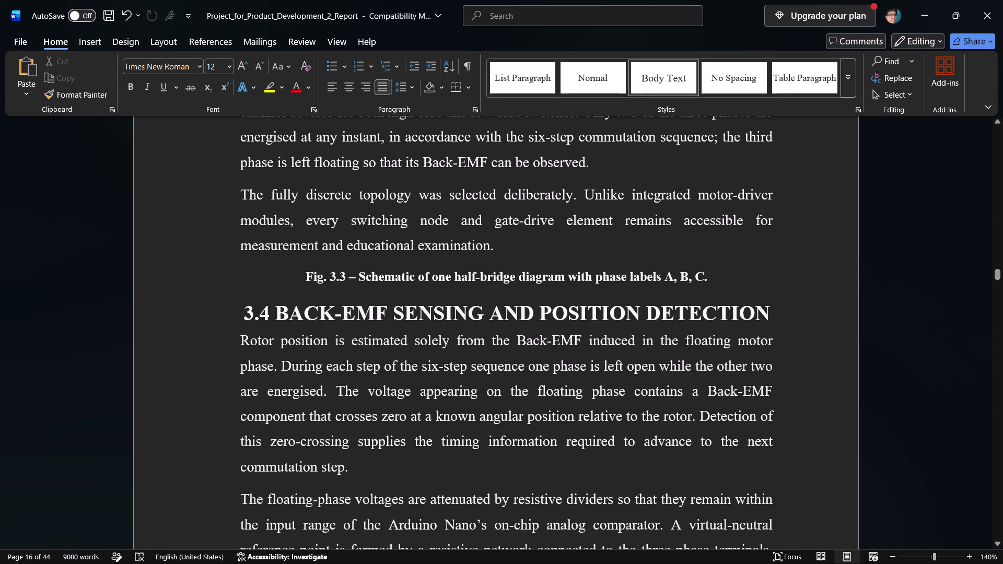
click(298, 278)
key(shift+Return)
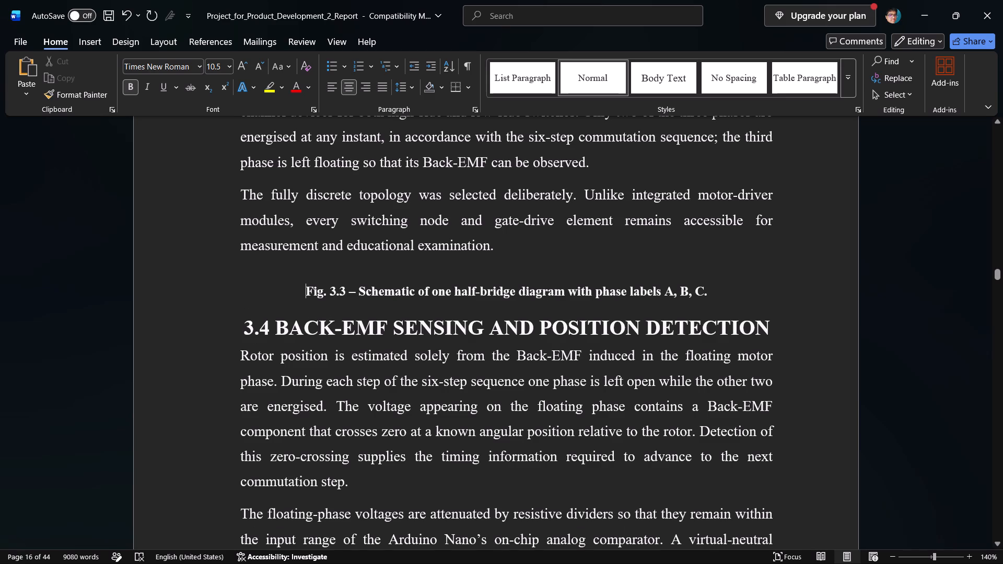
click(492, 273)
key(ctrl+v)
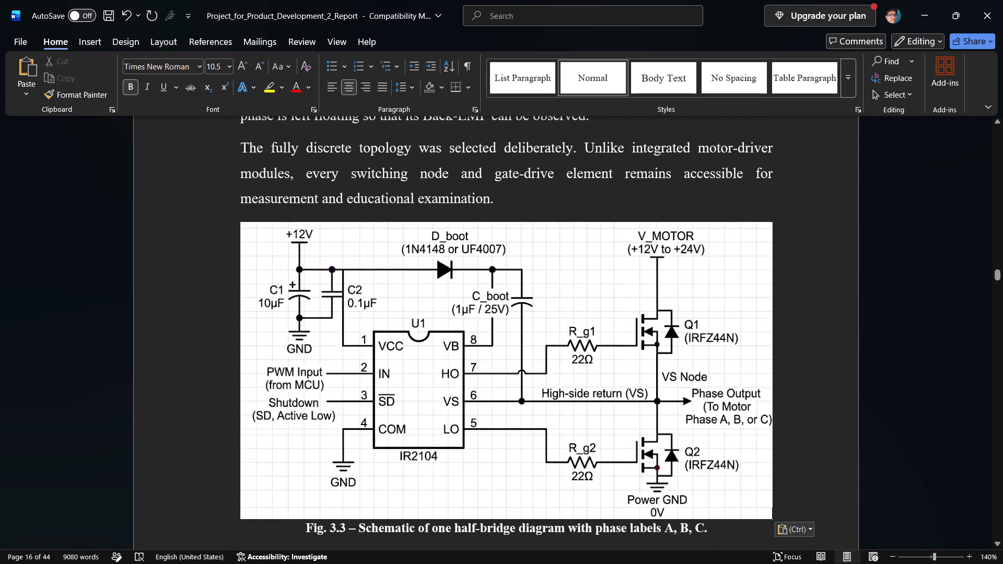
Review the placed half-bridge schematic's page layout and the figure captions across sections 3.2 to 3.5.
scroll(492, 273, down, 1)
scroll(492, 273, up, 1)
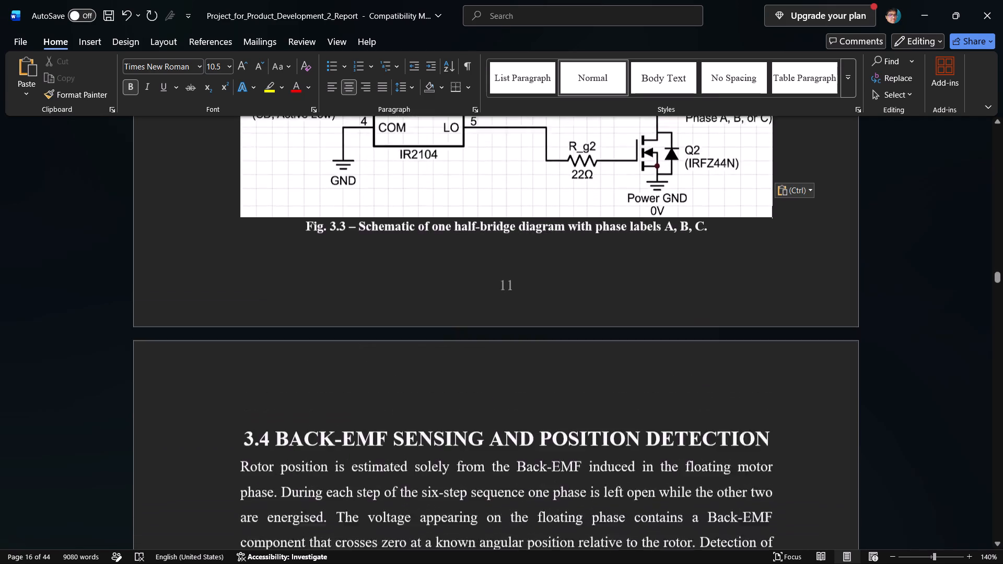
scroll(492, 273, up, 2)
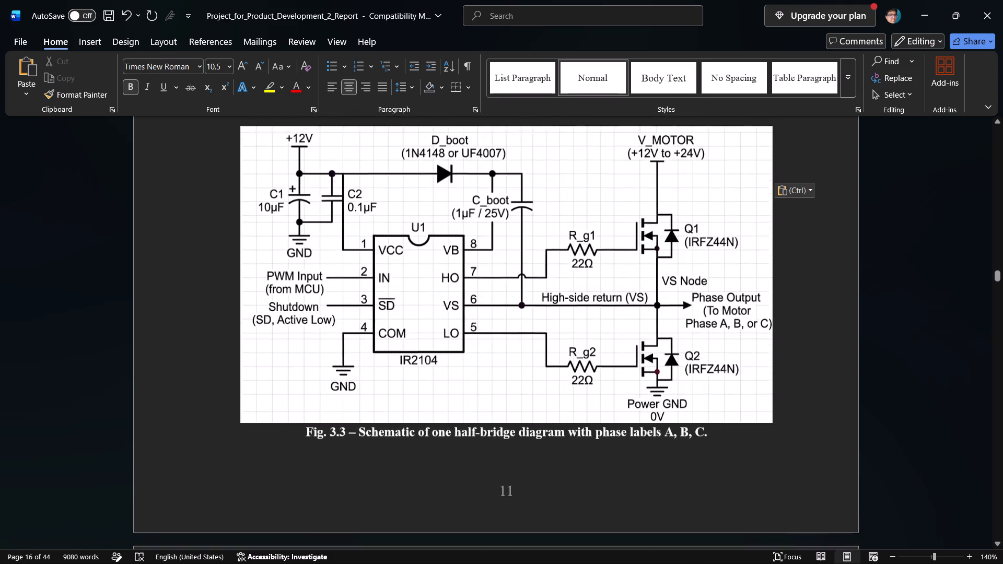
scroll(492, 273, down, 4)
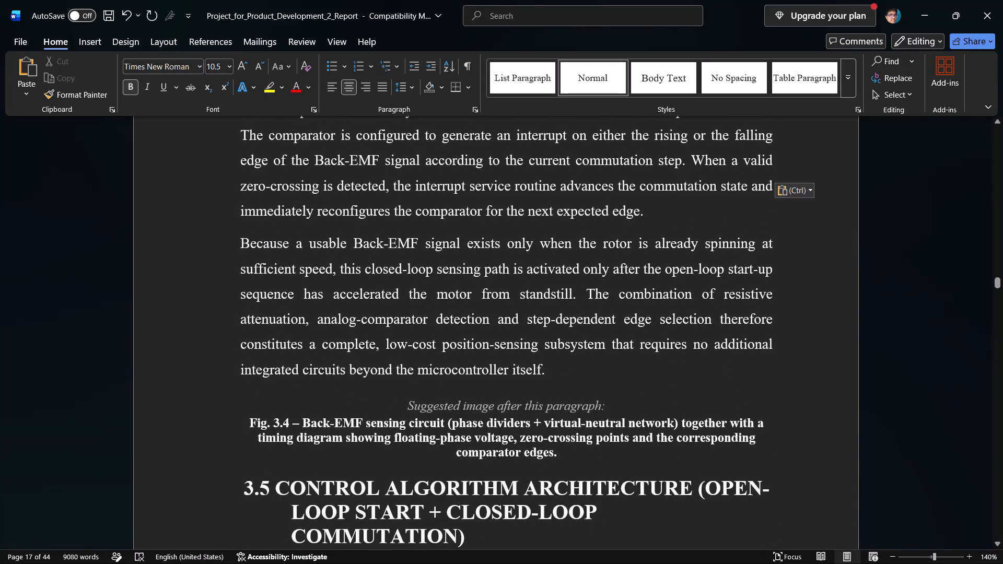
scroll(492, 273, up, 1)
scroll(492, 273, down, 1)
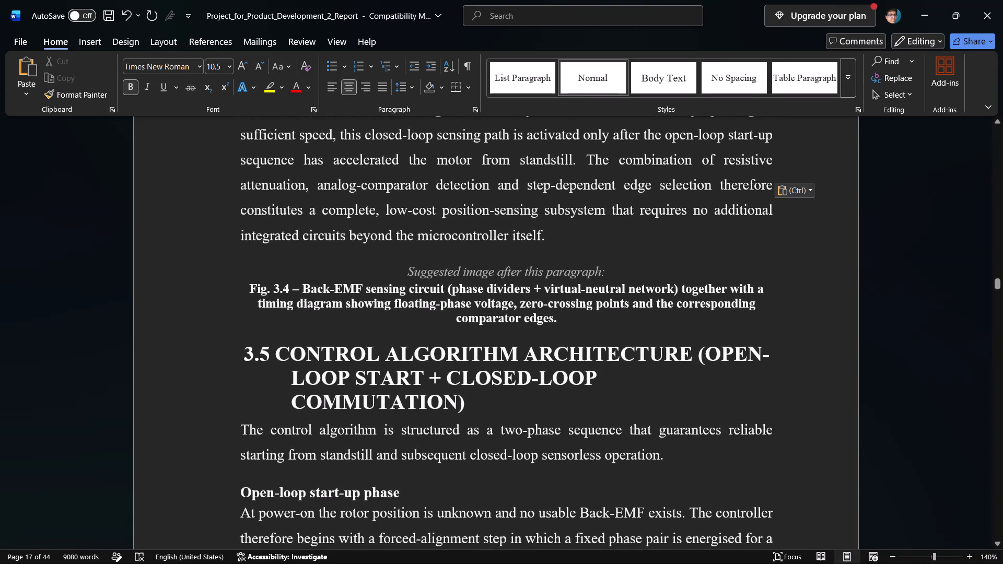
scroll(492, 273, up, 3)
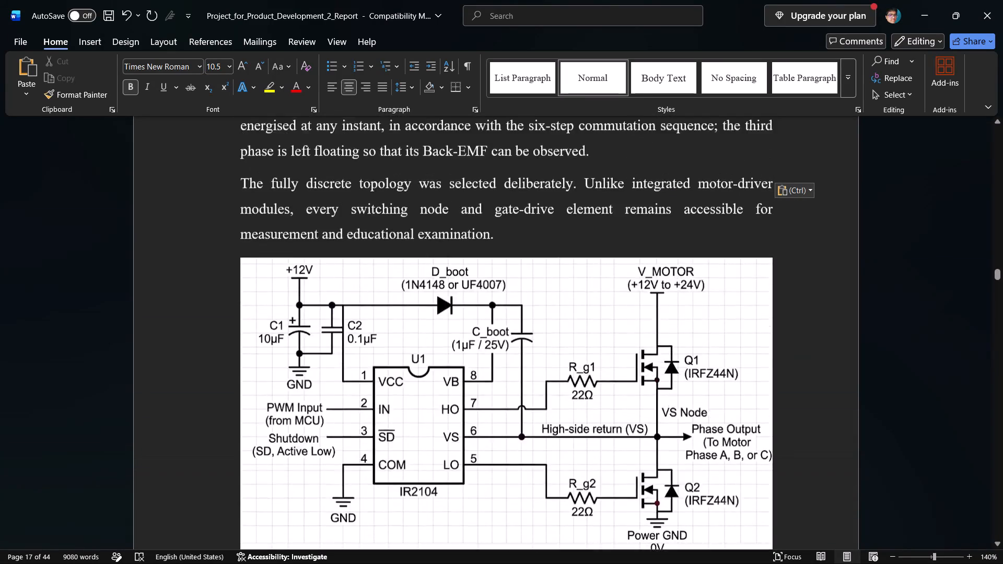
scroll(492, 273, up, 4)
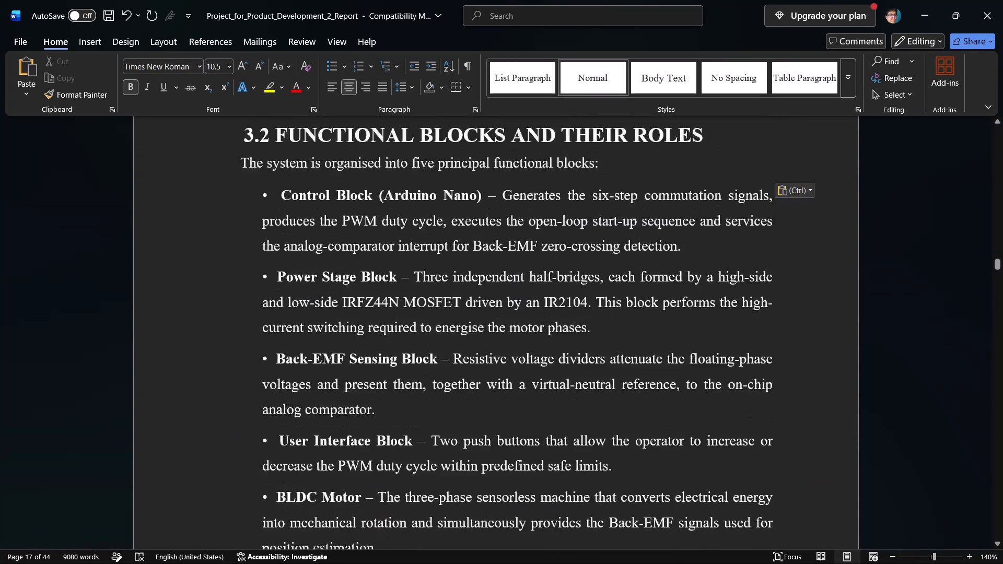
scroll(492, 273, up, 2)
scroll(492, 273, down, 3)
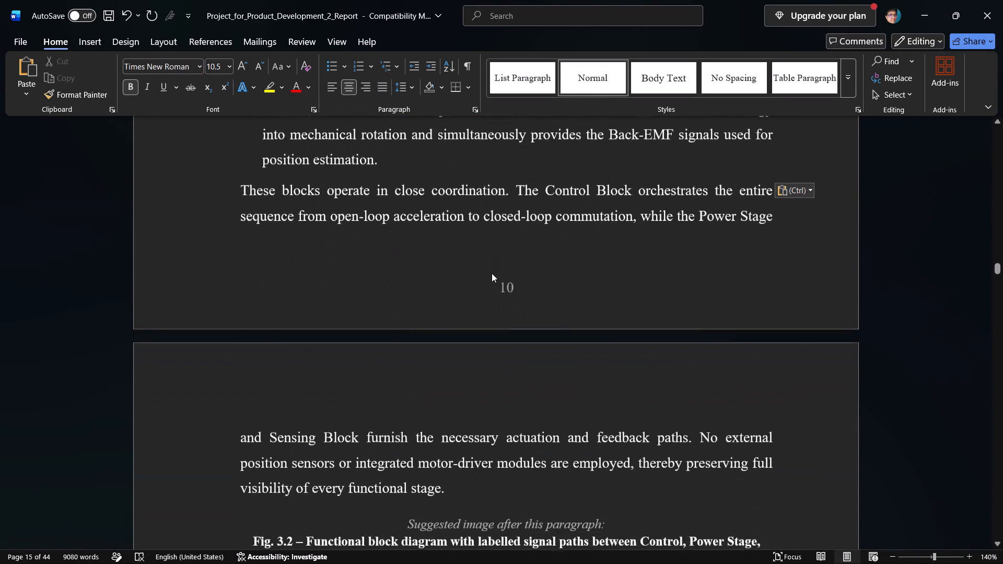
scroll(492, 273, down, 2)
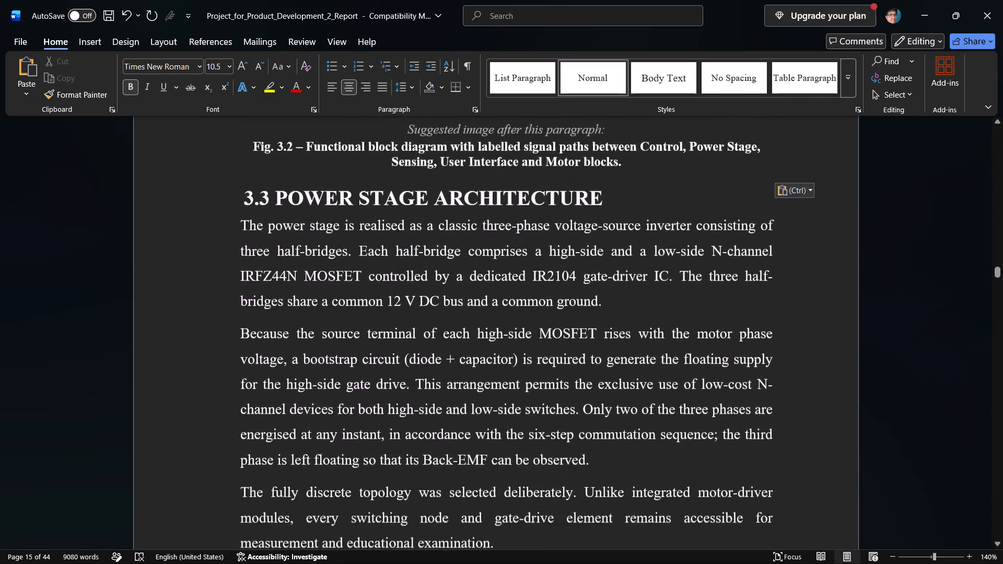
scroll(492, 273, down, 2)
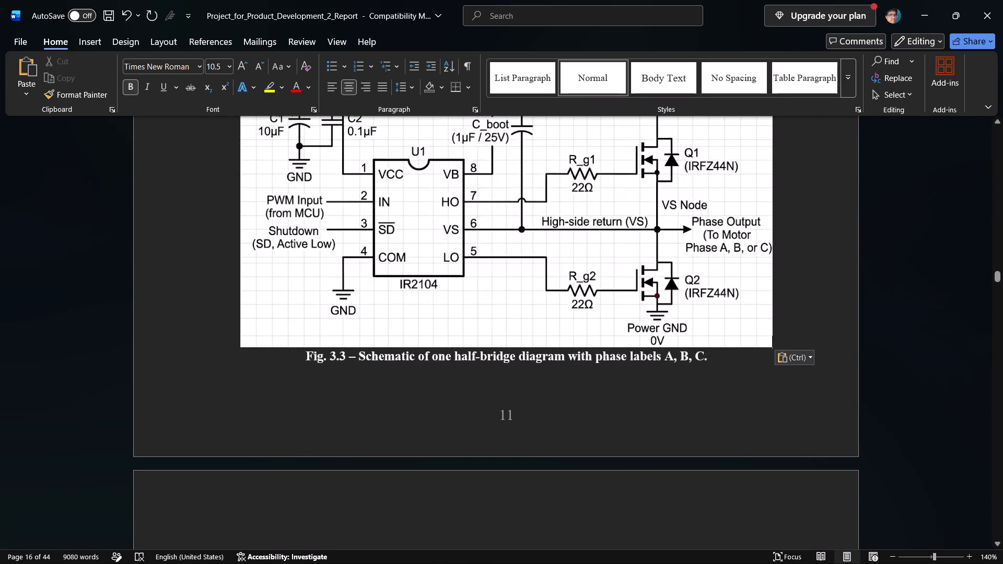
scroll(492, 273, down, 2)
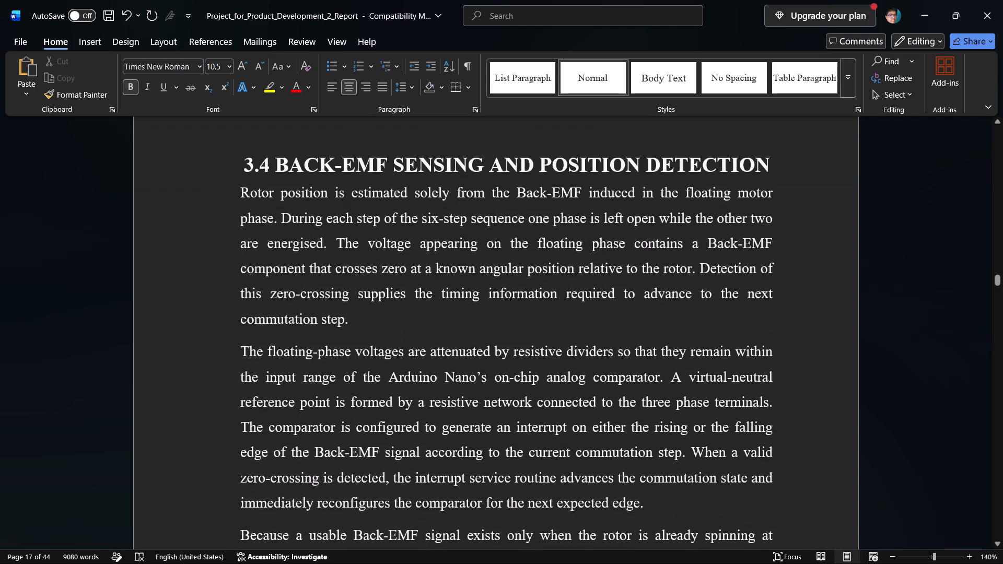
scroll(492, 273, down, 1)
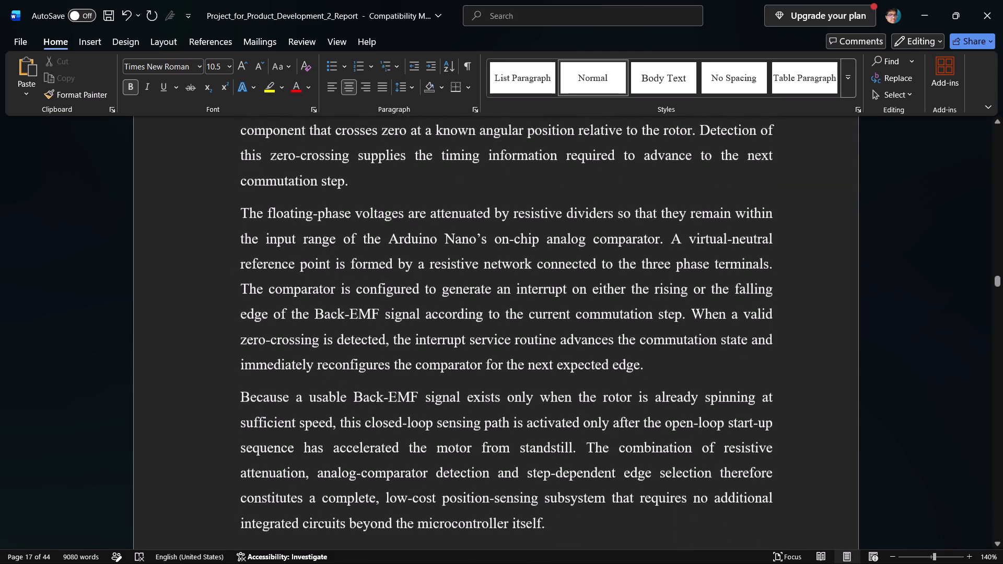
scroll(492, 273, down, 2)
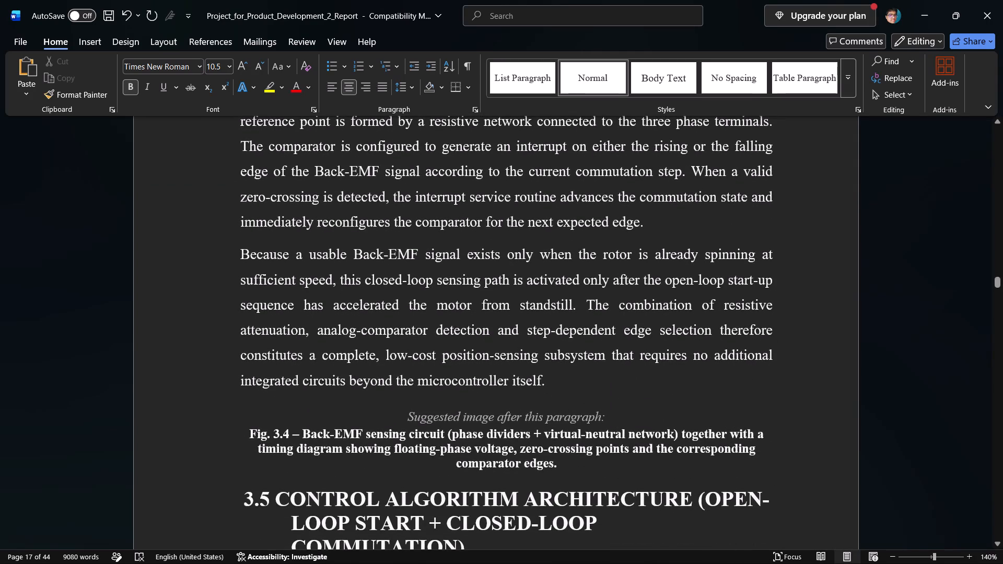
drag(305, 428, 416, 456)
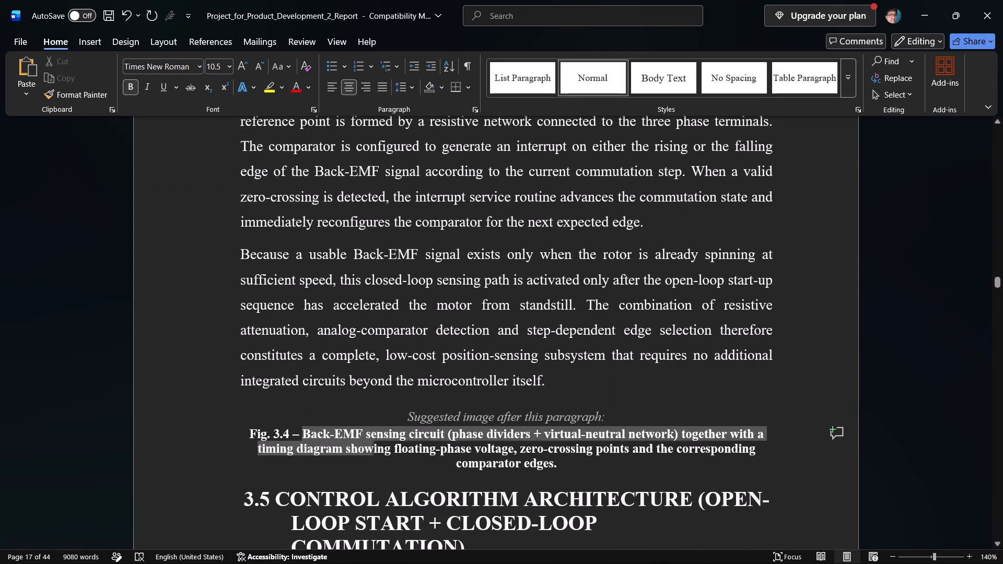
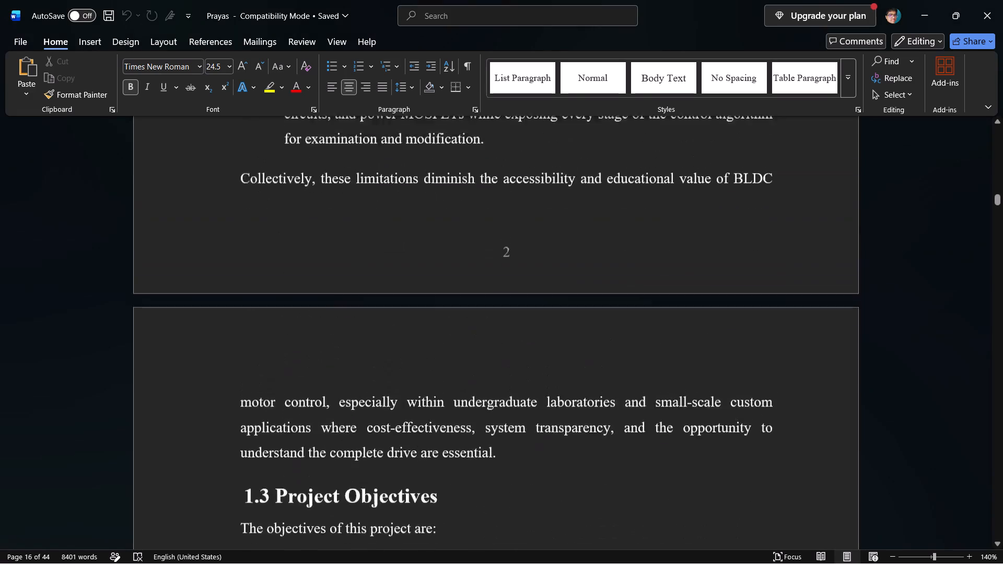
scroll(569, 134, up, 5)
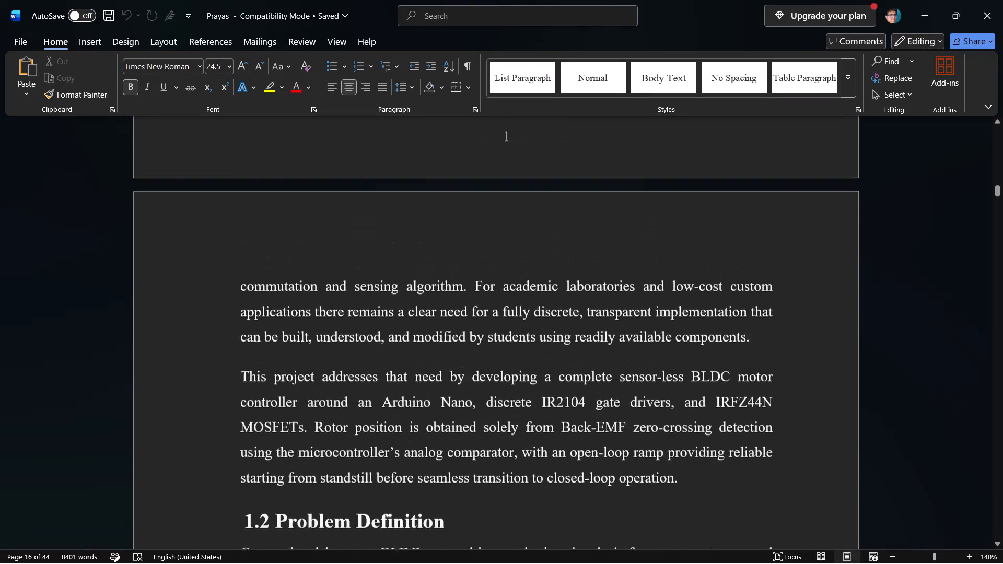
scroll(569, 134, up, 3)
scroll(569, 134, down, 1)
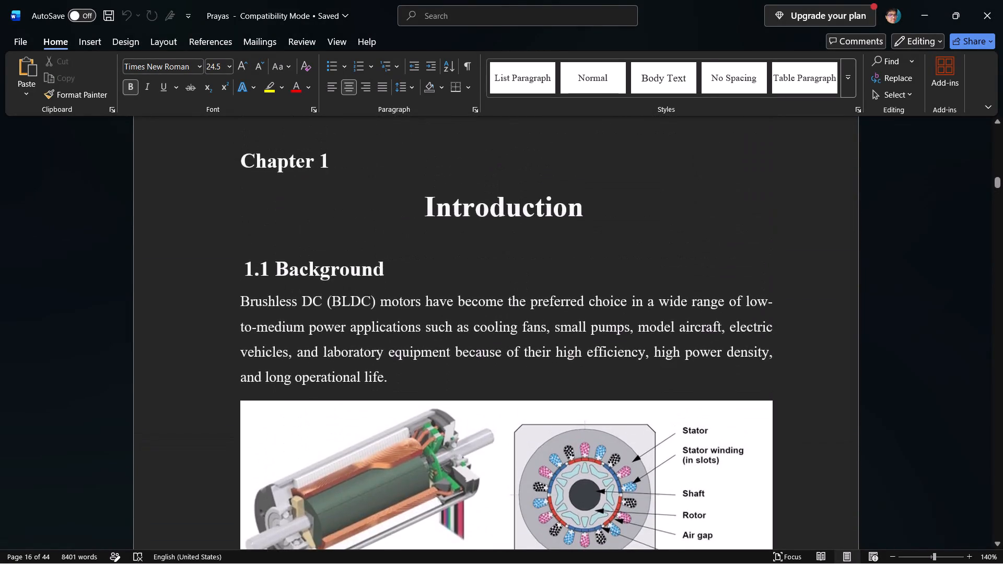
Examine the chapter 2 figures, captions and page layout in the Prayas document, from Fig 2.1 (a) through section 2.4.
scroll(569, 134, down, 6)
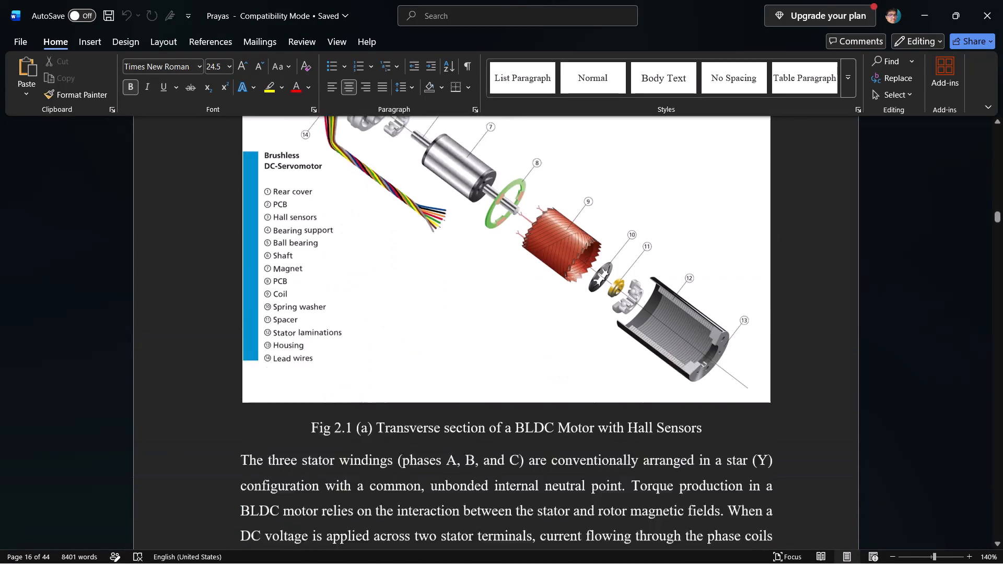
scroll(569, 134, down, 1)
scroll(569, 134, up, 1)
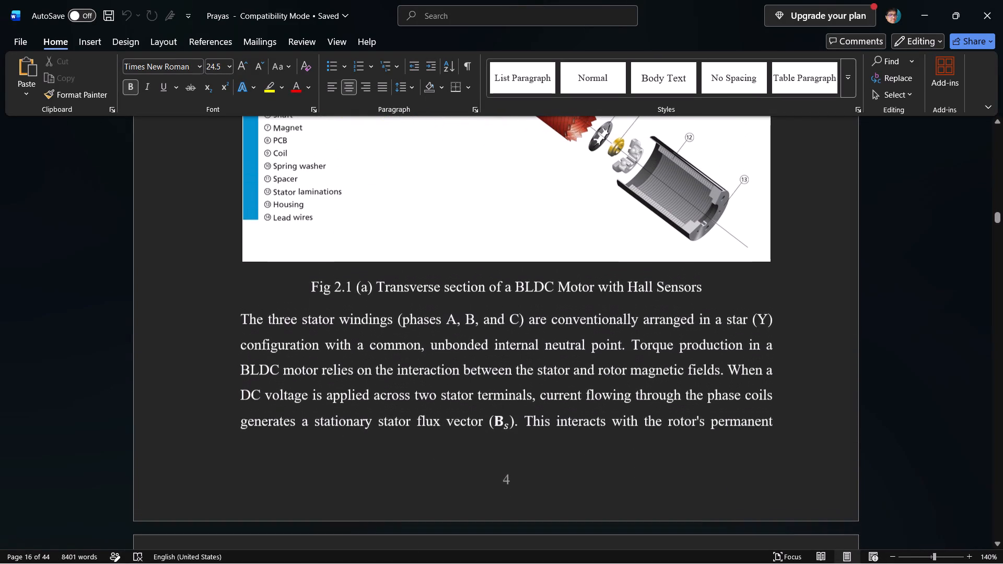
scroll(569, 134, up, 2)
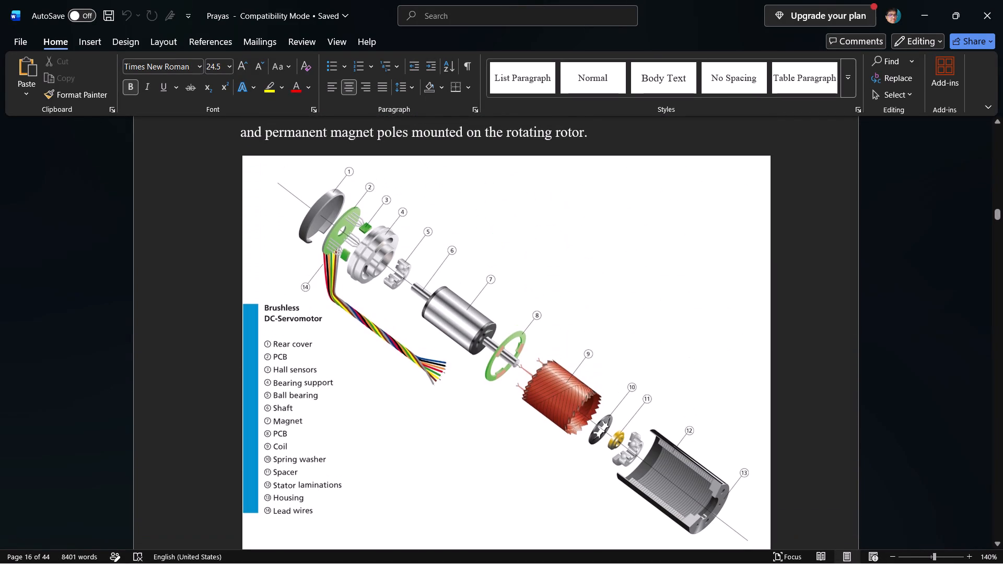
scroll(569, 134, down, 4)
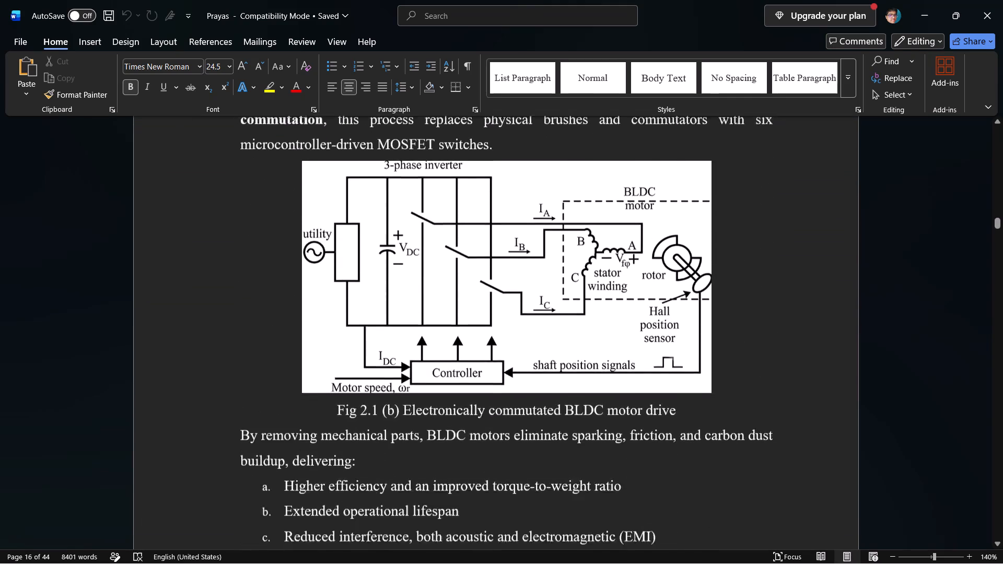
scroll(569, 134, down, 7)
scroll(569, 134, up, 1)
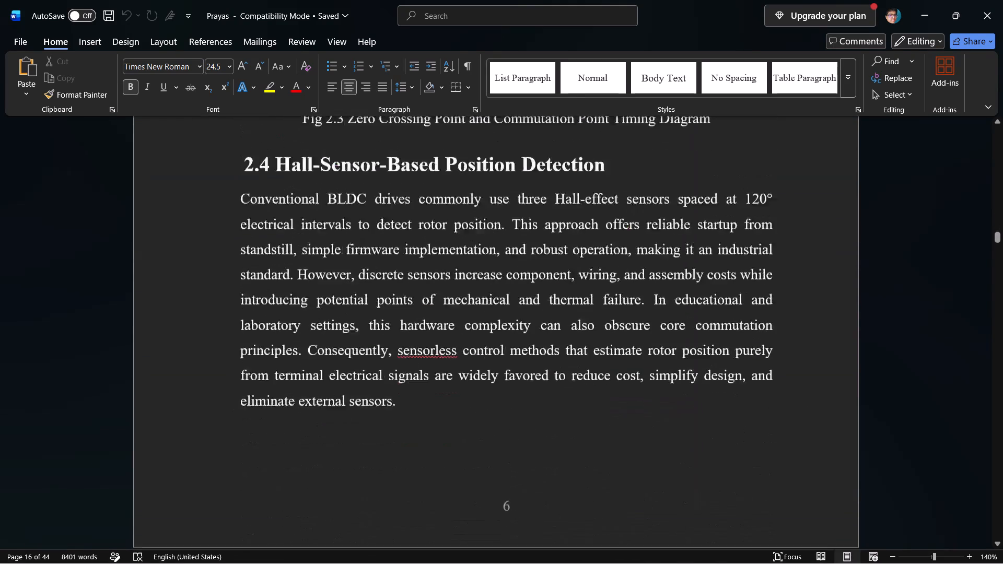
scroll(569, 134, up, 1)
scroll(569, 134, down, 3)
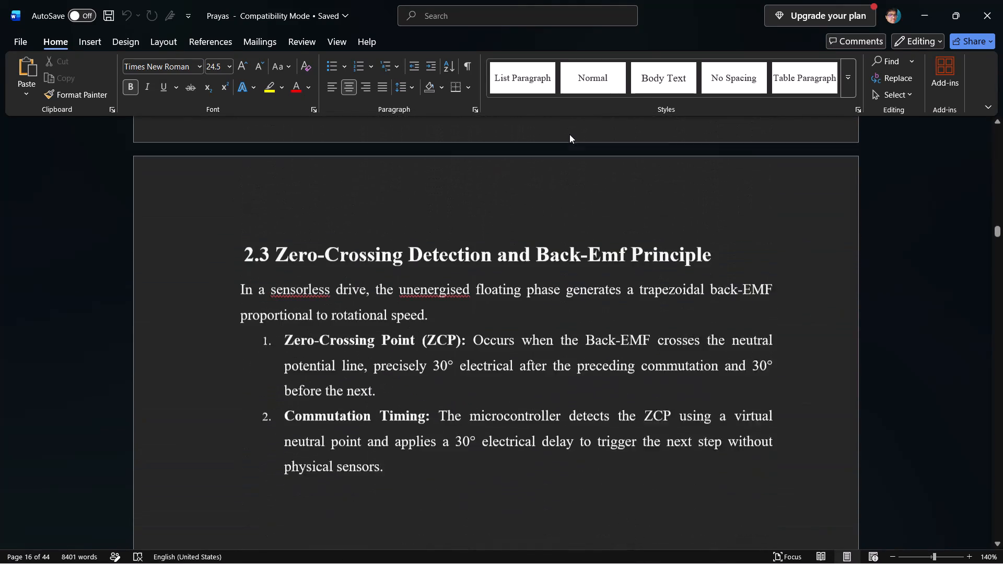
scroll(569, 133, down, 1)
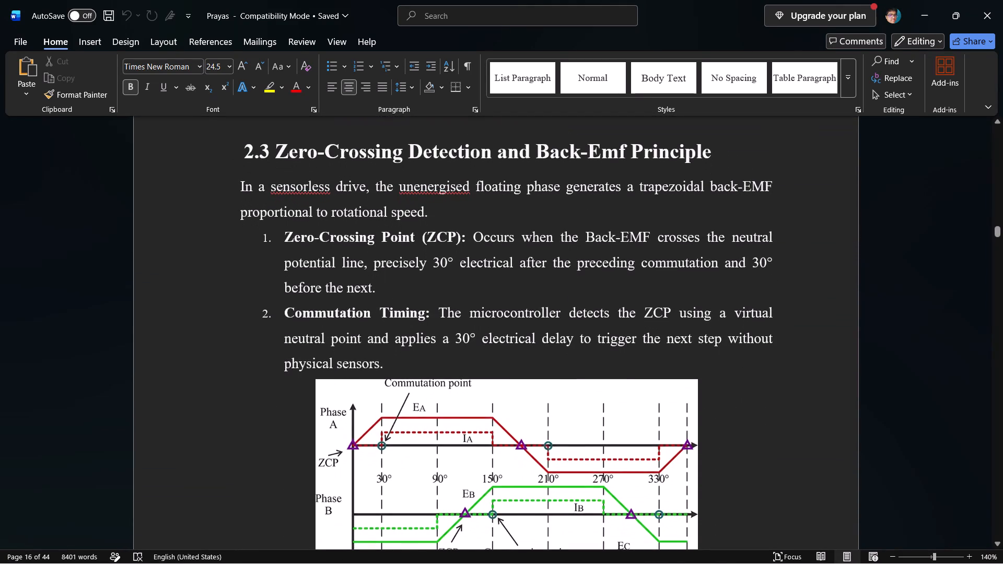
scroll(569, 129, down, 2)
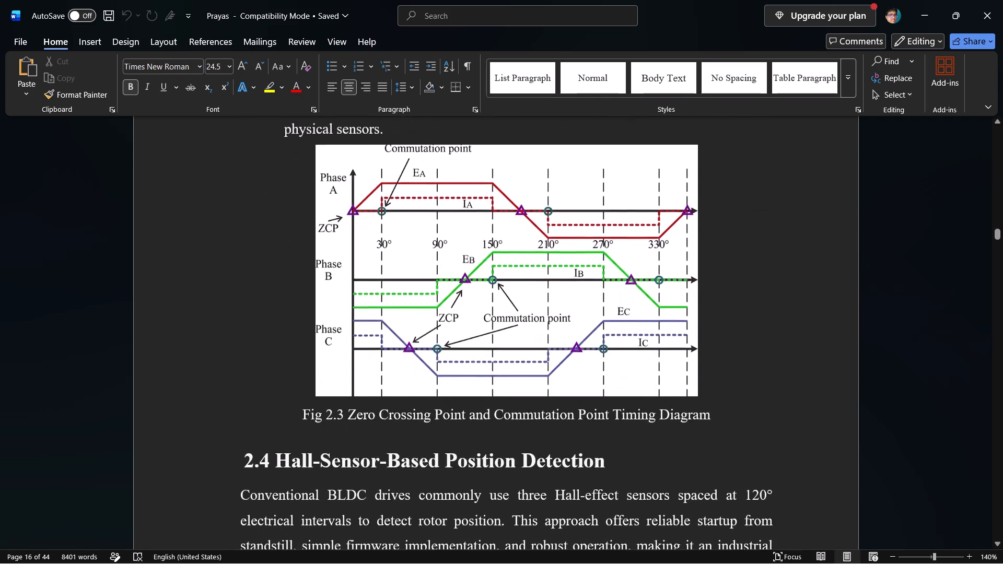
scroll(569, 129, down, 1)
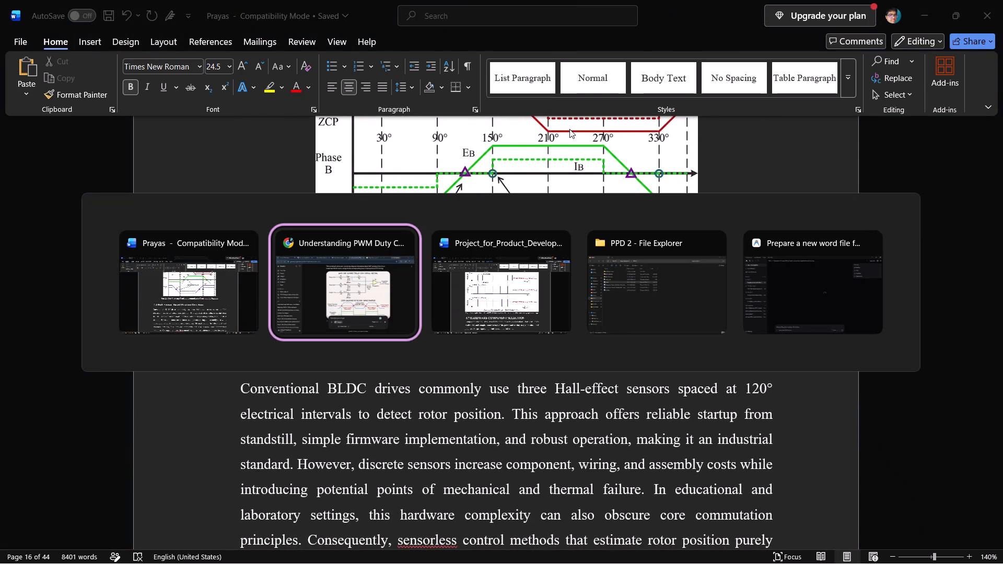
Switch to the Product Development 2 report and review its layout from the Fig. 3.5 placeholder to the end of chapter 3.
scroll(569, 129, down, 1)
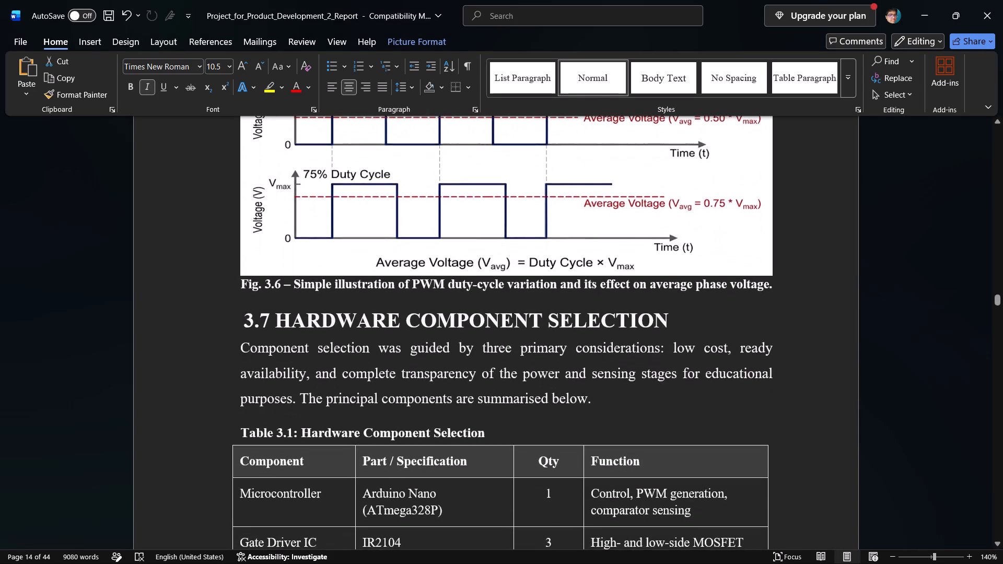
scroll(569, 129, up, 3)
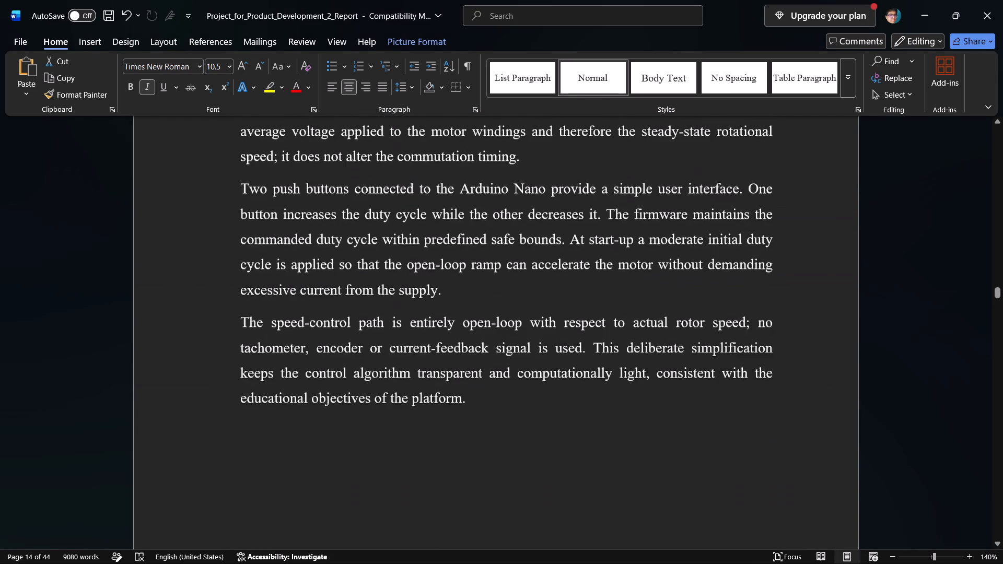
scroll(569, 129, up, 2)
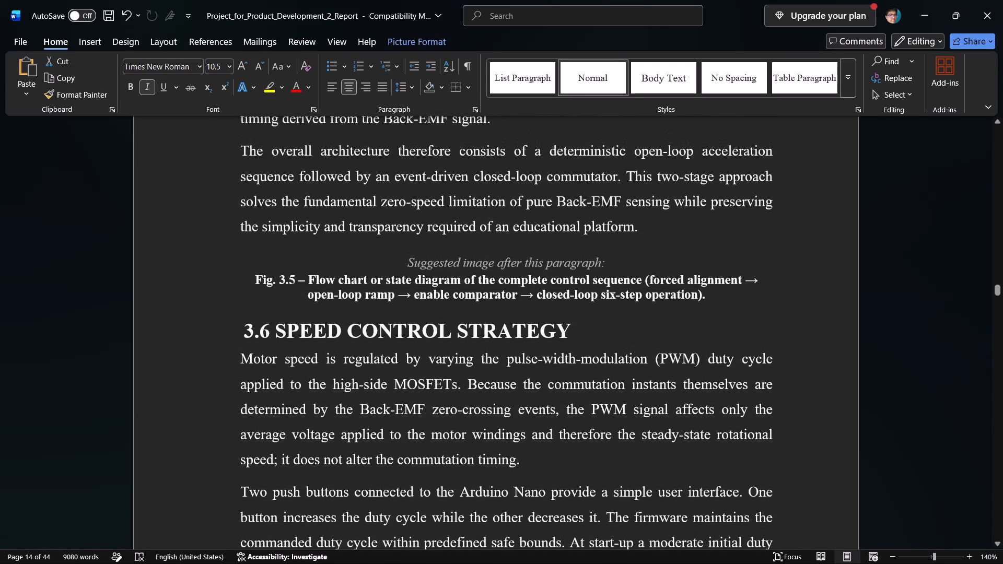
scroll(569, 129, down, 2)
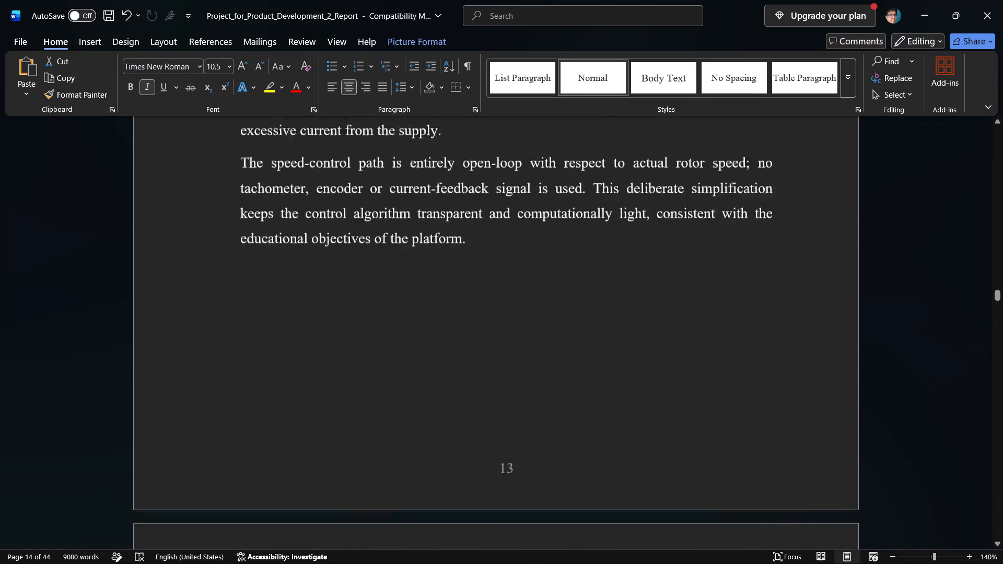
scroll(569, 129, down, 5)
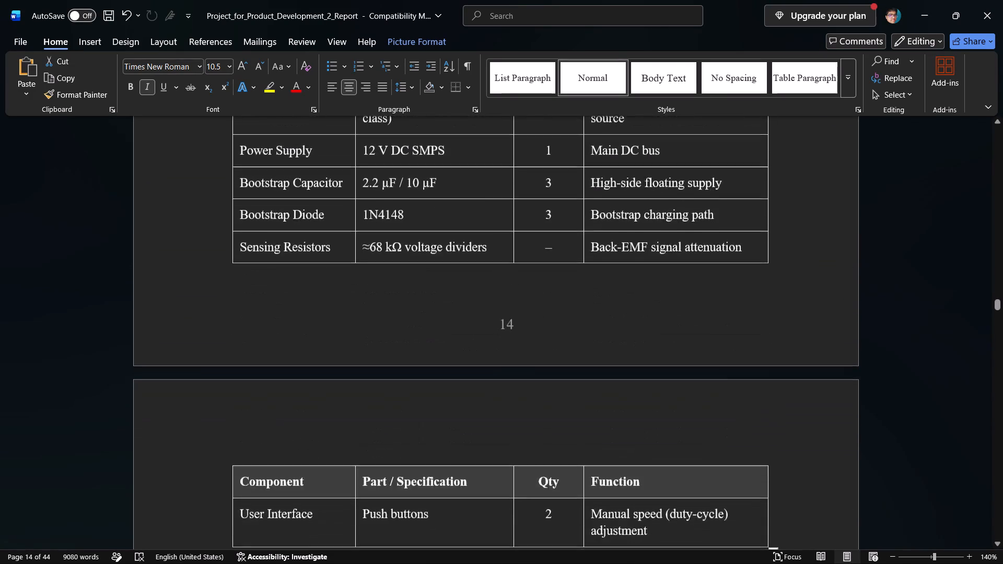
scroll(569, 129, down, 4)
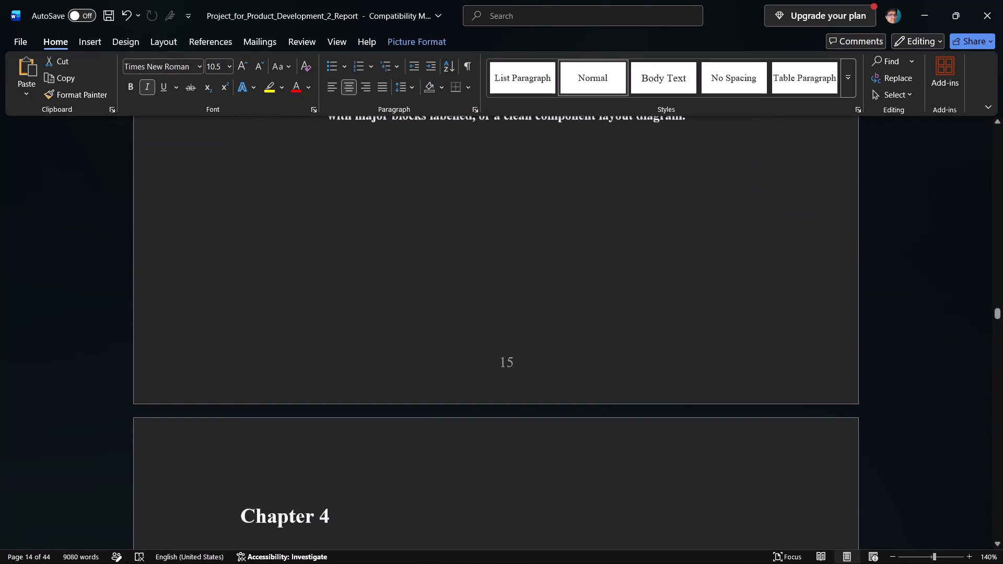
Review the report's chapter 3 pages back to section 3.4, checking the Fig. 3.5 and Fig. 3.4 image placeholders.
scroll(569, 129, up, 9)
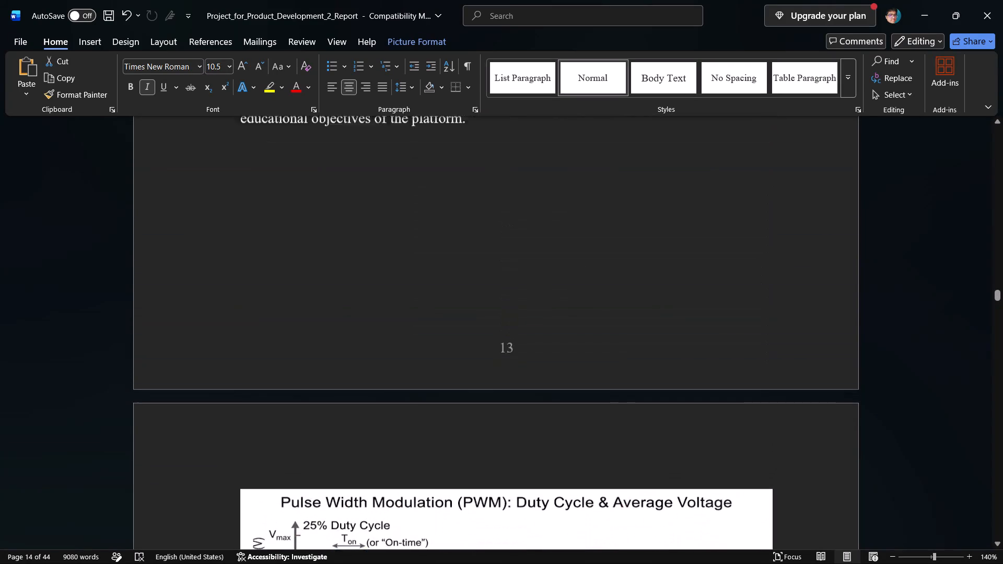
scroll(569, 129, up, 3)
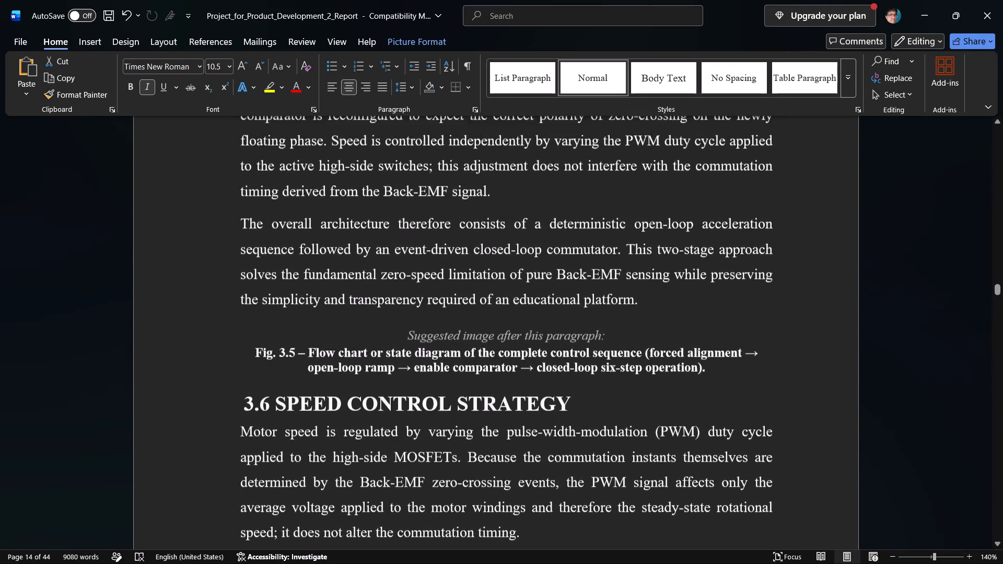
scroll(569, 129, up, 4)
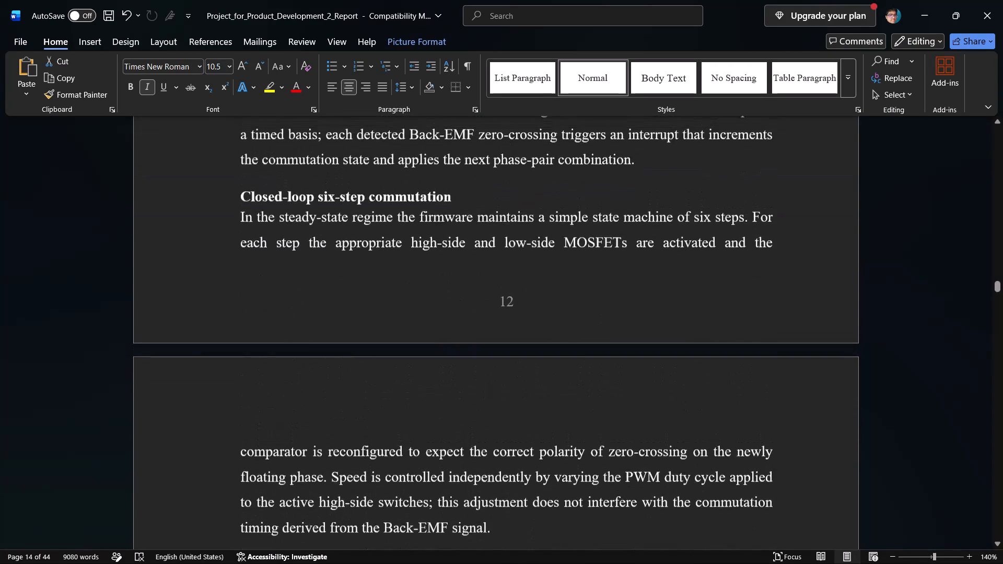
scroll(569, 129, up, 4)
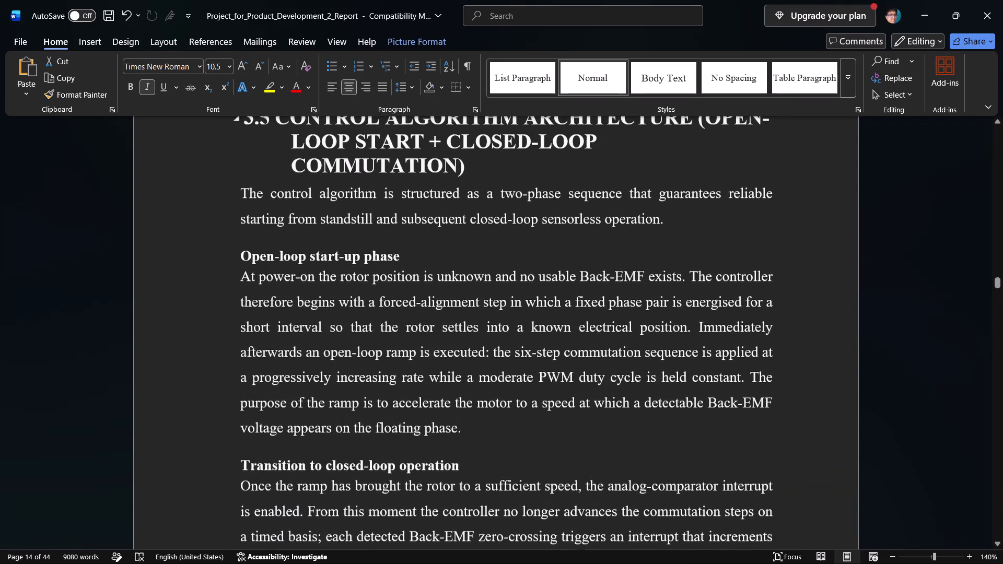
scroll(569, 129, up, 3)
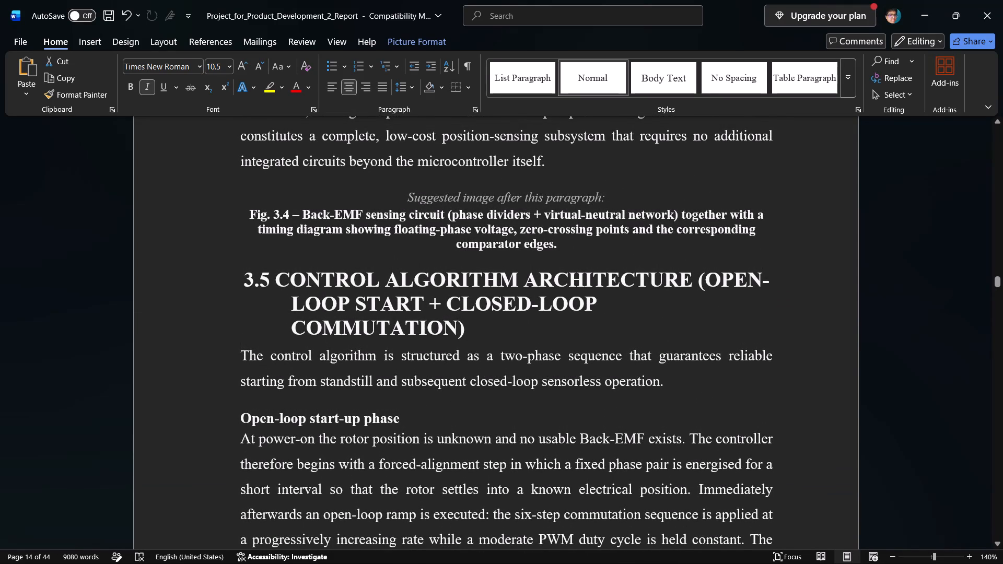
scroll(569, 129, up, 3)
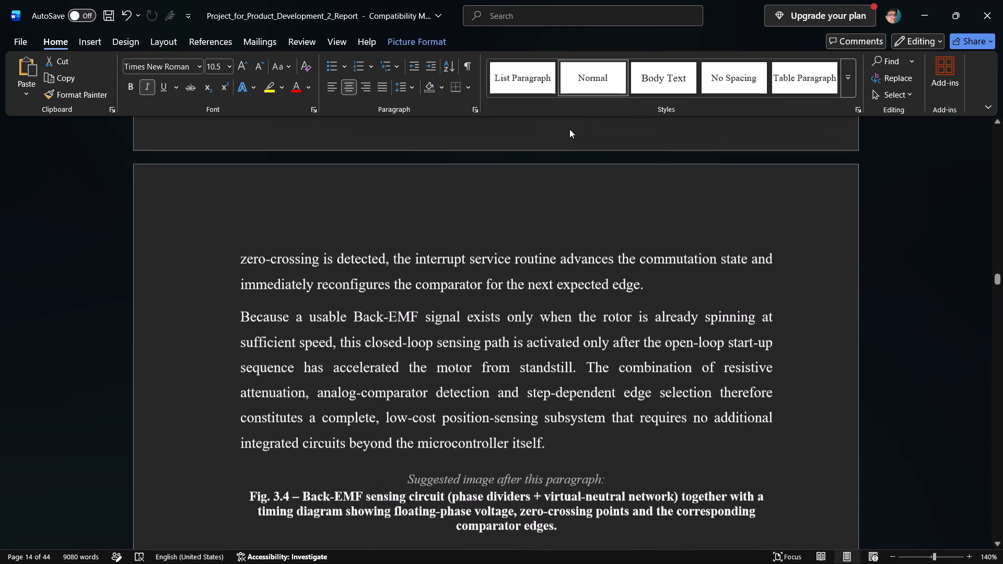
scroll(569, 129, up, 2)
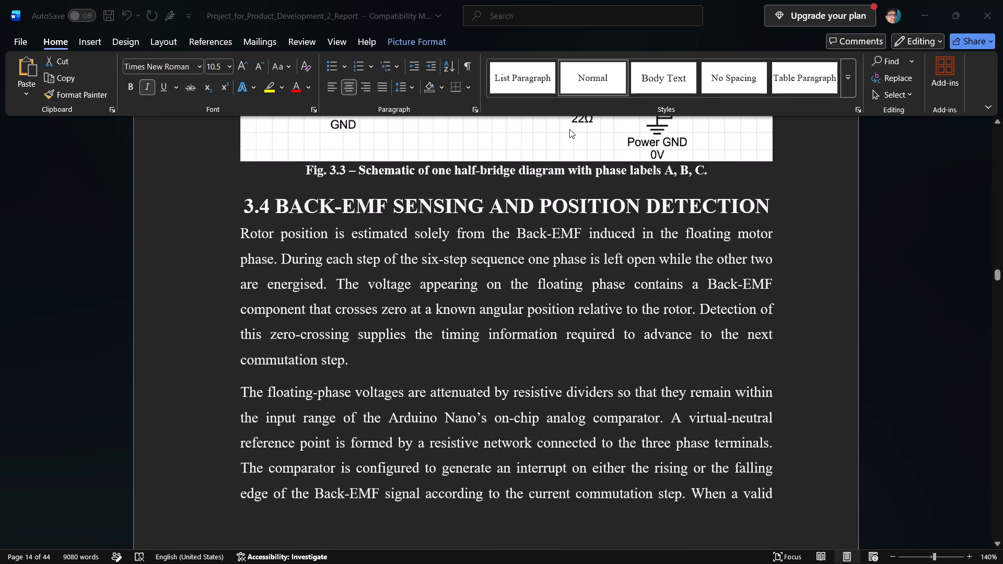
Re-examine the Prayas document from the section 2.3 timing diagram to the start of chapter 3, and return to the report's section 3.4.
scroll(569, 129, up, 2)
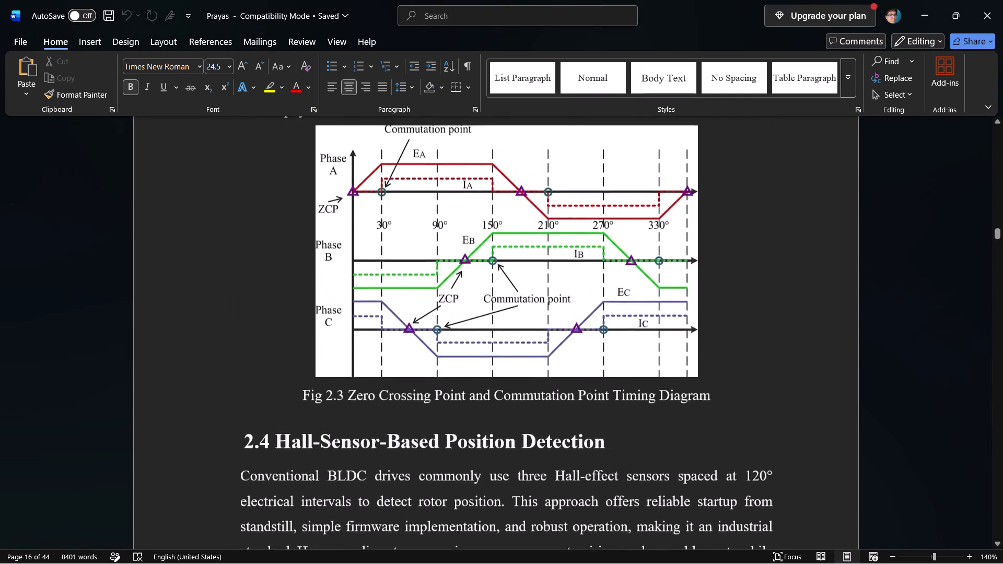
scroll(569, 129, up, 2)
scroll(569, 127, down, 1)
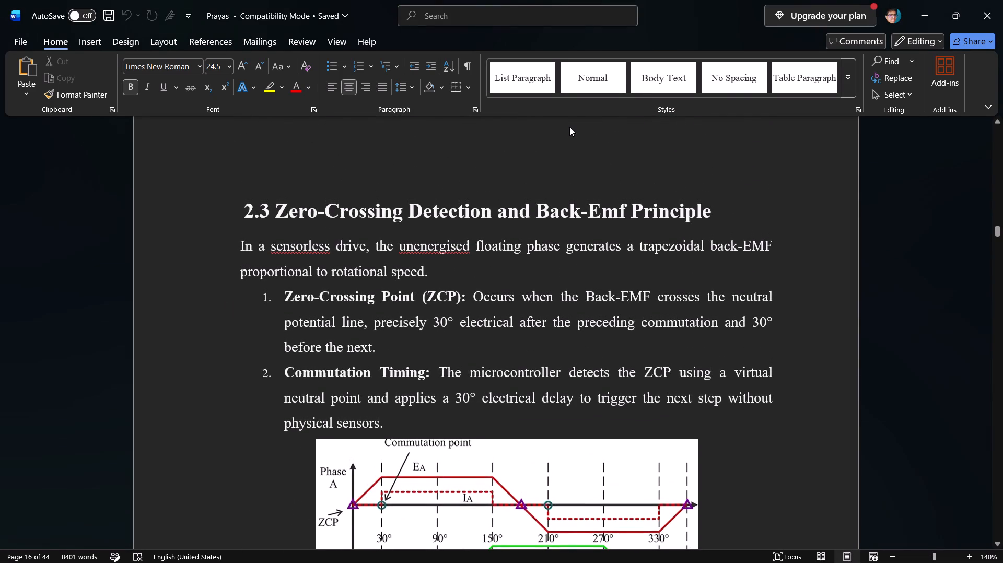
scroll(569, 127, down, 1)
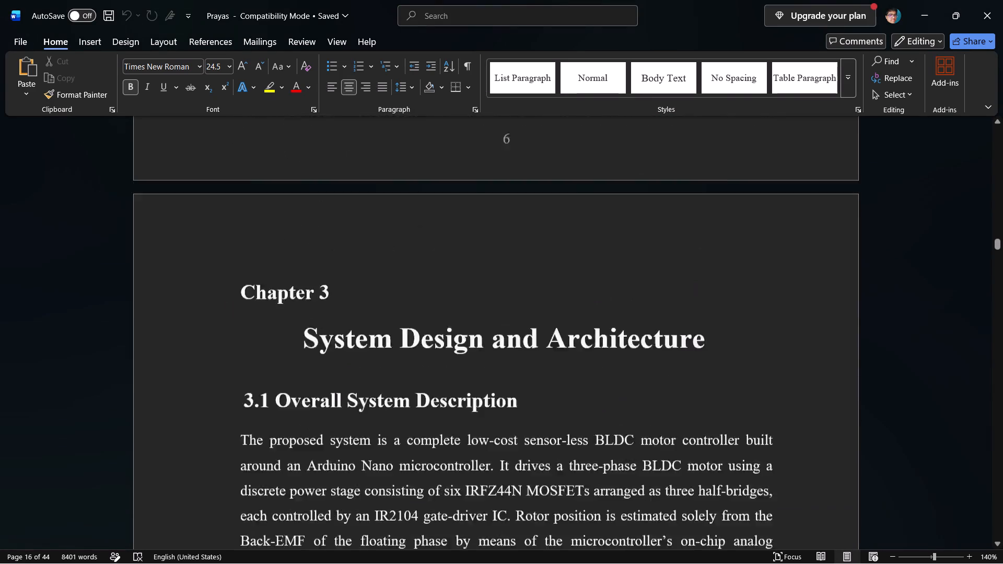
scroll(569, 127, down, 1)
scroll(569, 127, up, 4)
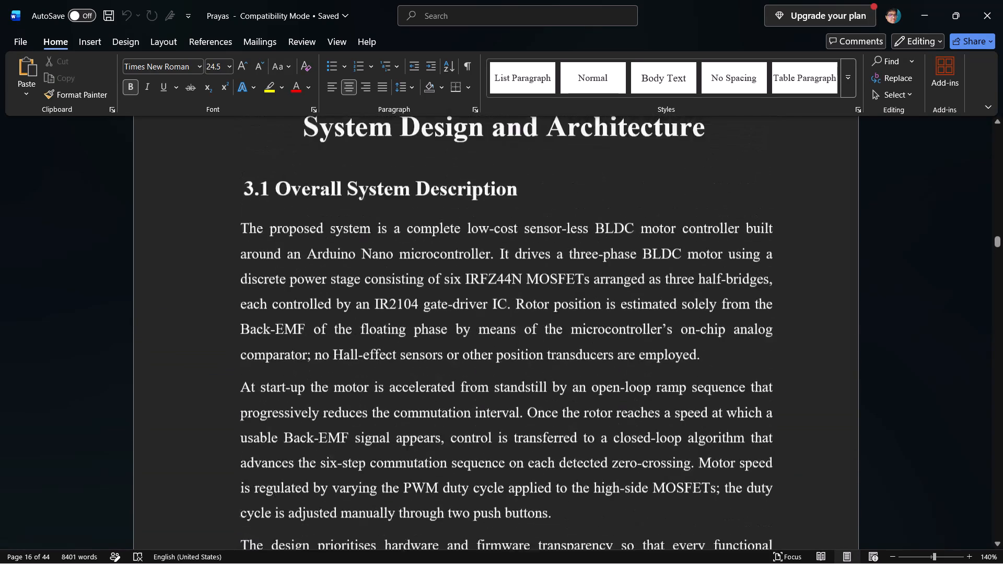
scroll(569, 127, up, 3)
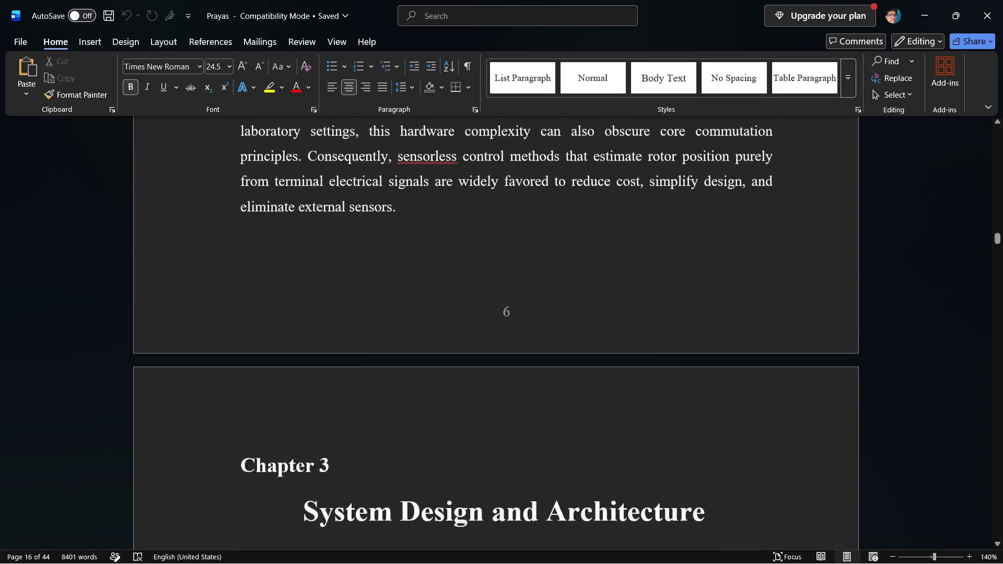
scroll(569, 127, up, 2)
scroll(569, 127, down, 1)
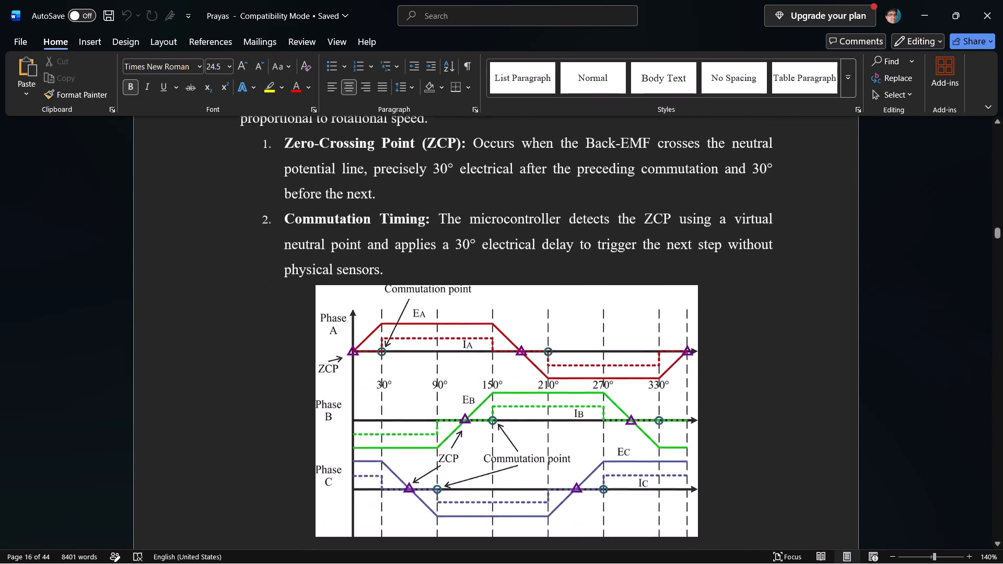
scroll(569, 127, down, 2)
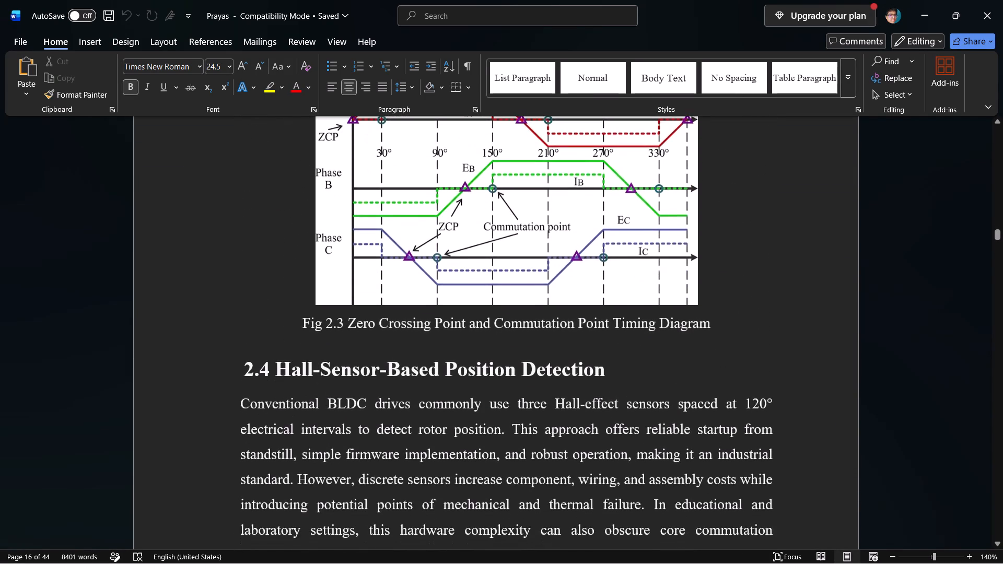
scroll(569, 127, down, 3)
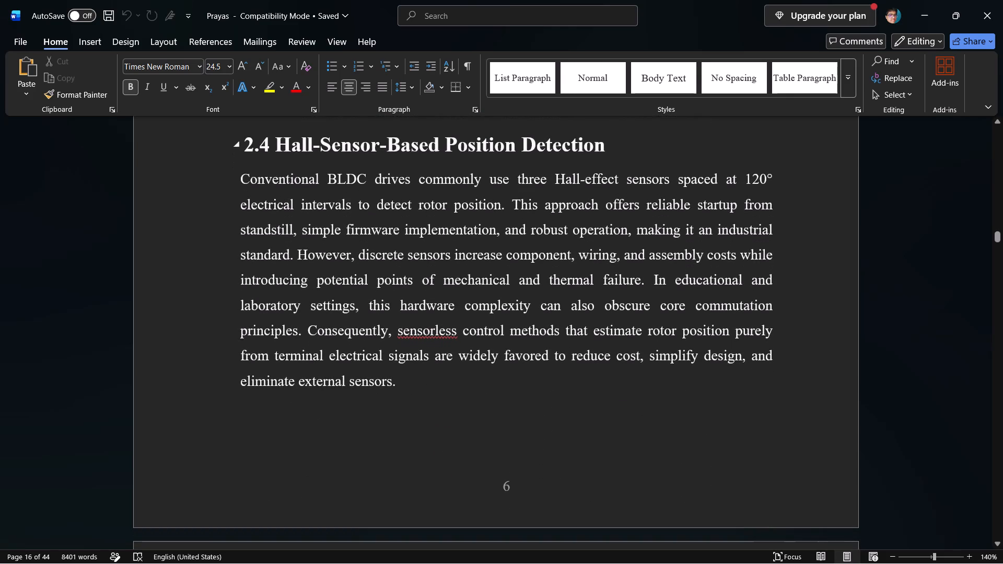
scroll(569, 127, up, 1)
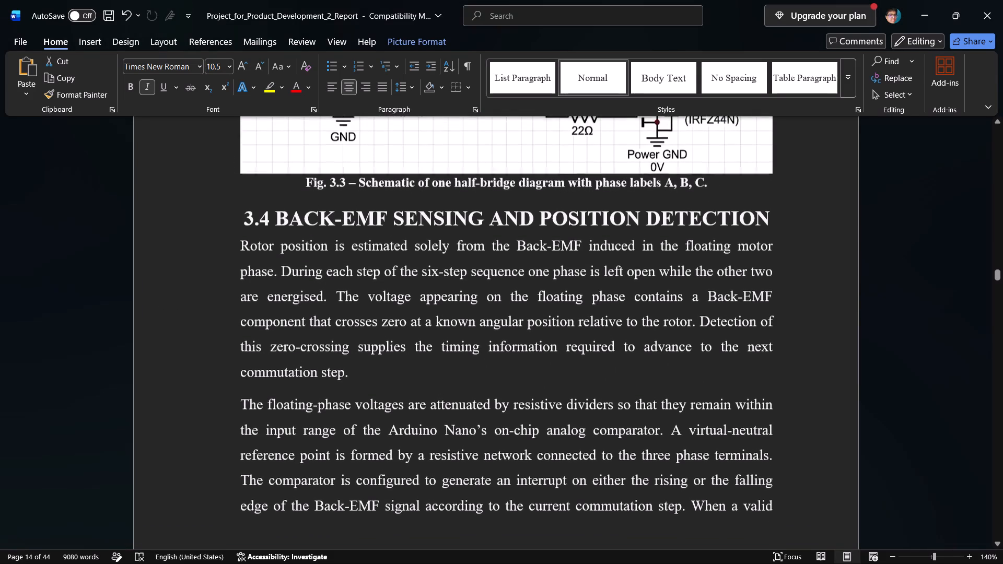
Review the report's section 3.4 on back-EMF sensing and position detection, through the Fig. 3.4 placeholder to section 3.5.
scroll(569, 127, up, 1)
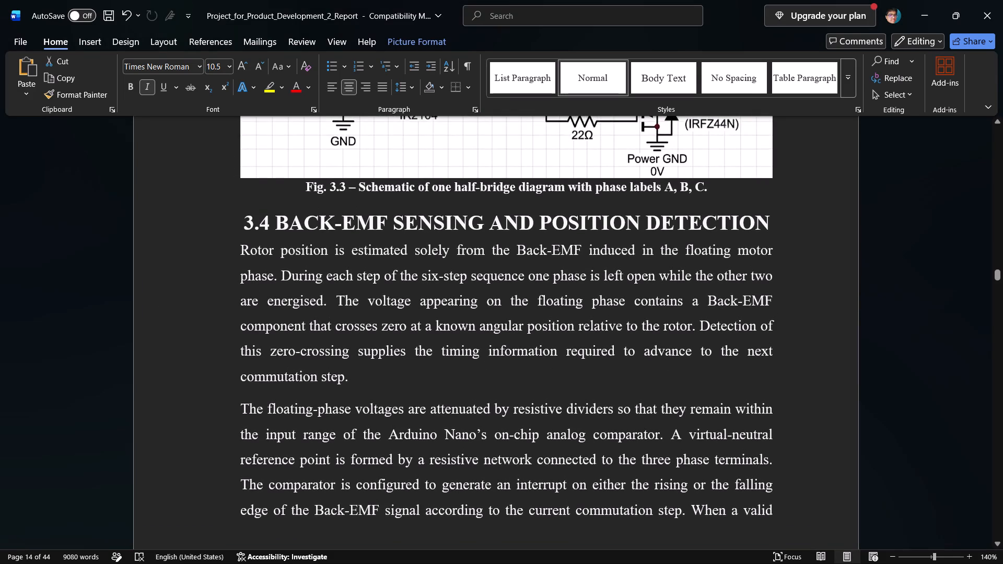
scroll(569, 127, down, 3)
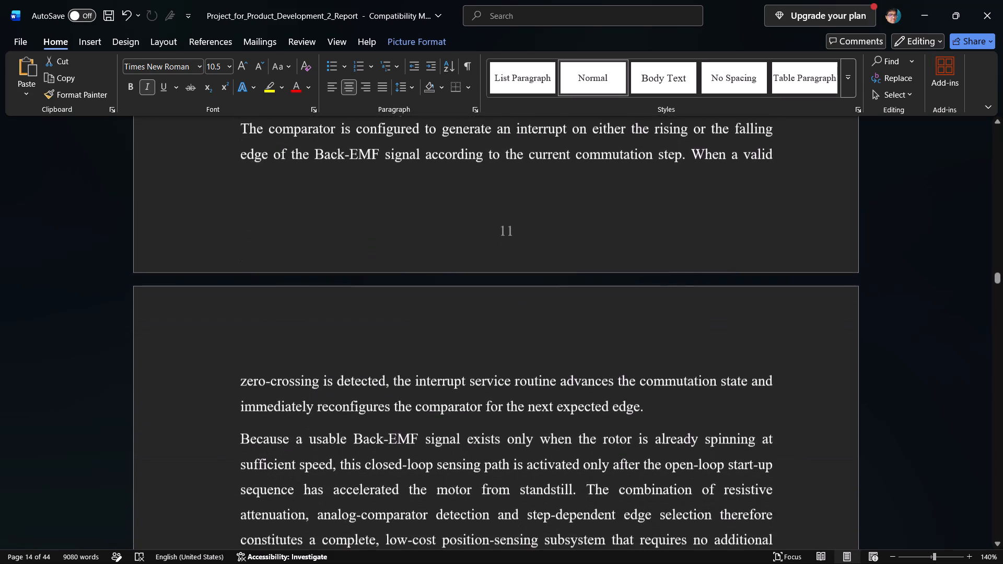
scroll(569, 127, down, 2)
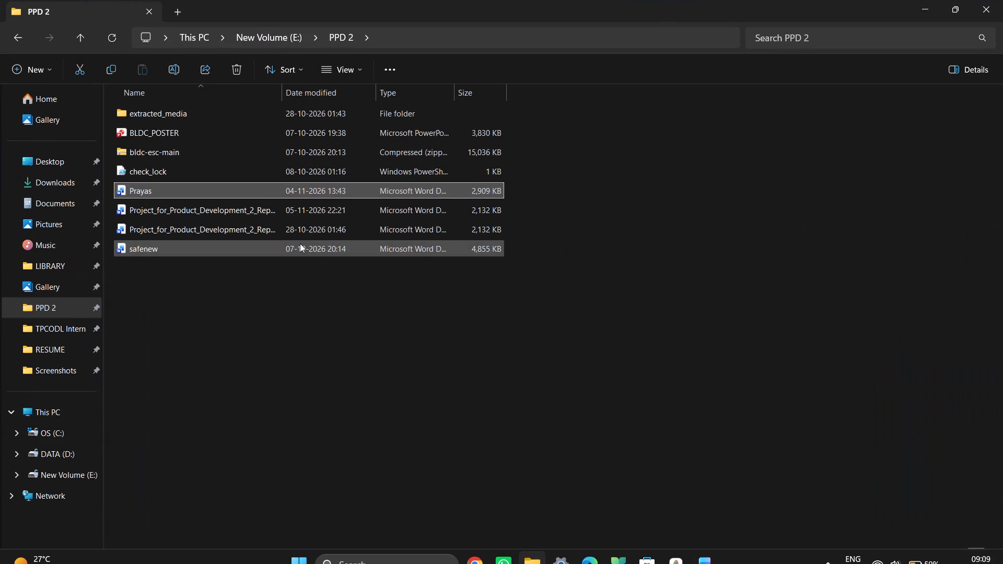
double_click(258, 139)
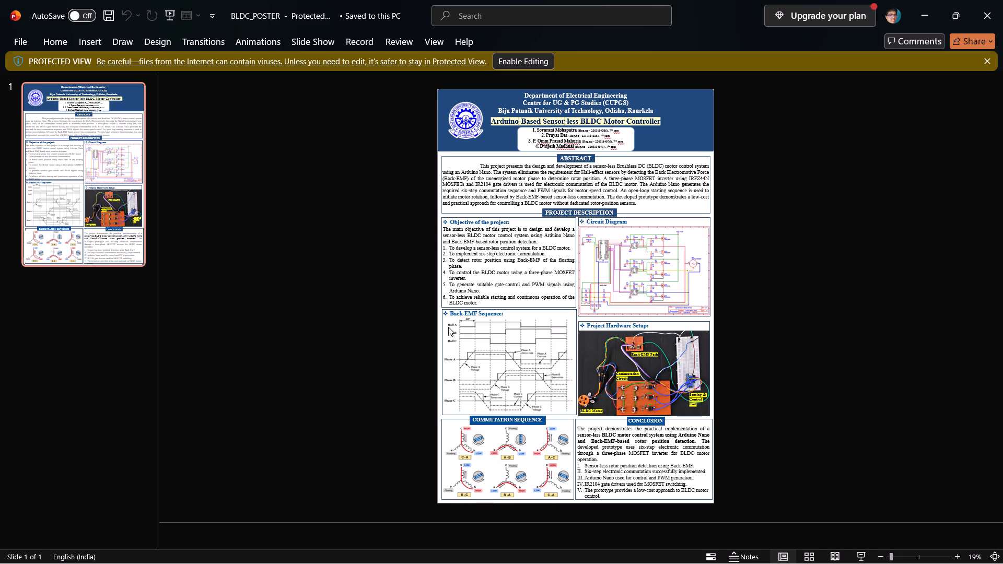
Examine the poster's Back-EMF sequence, project hardware setup and commutation sequence figures, viewing the commutation diagrams close up.
ctrl+scroll(580, 395, up, 3)
scroll(580, 395, down, 3)
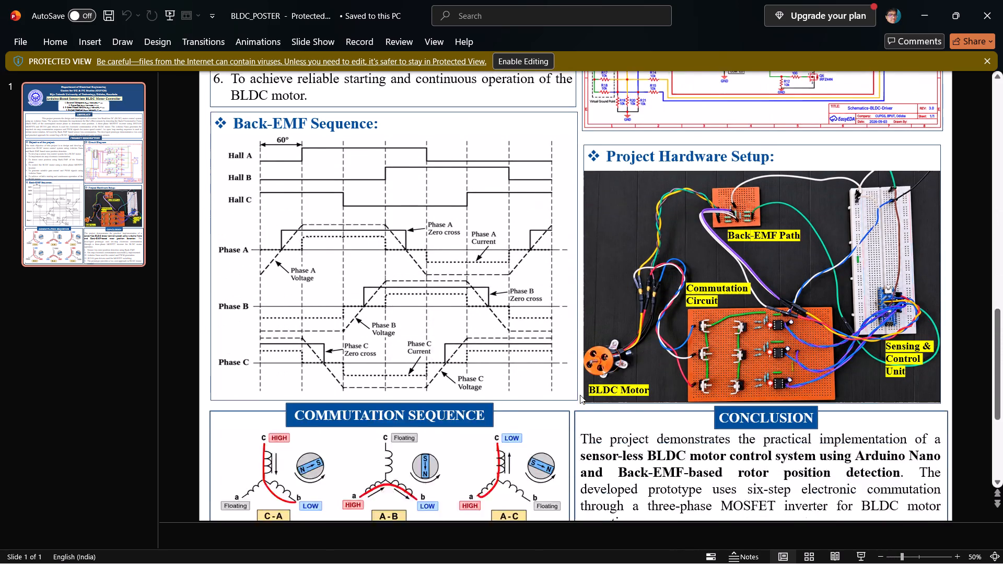
scroll(580, 395, down, 3)
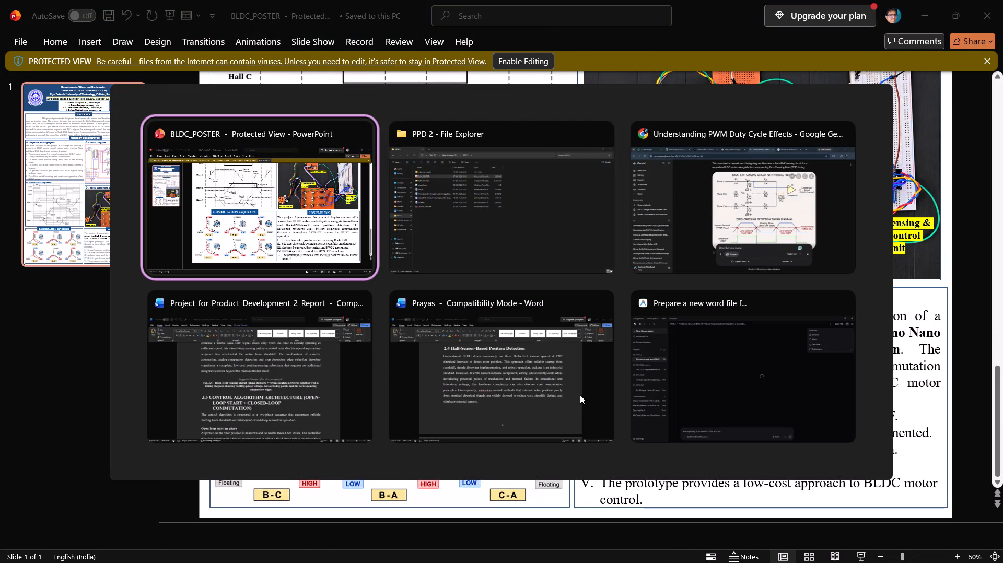
scroll(580, 395, down, 2)
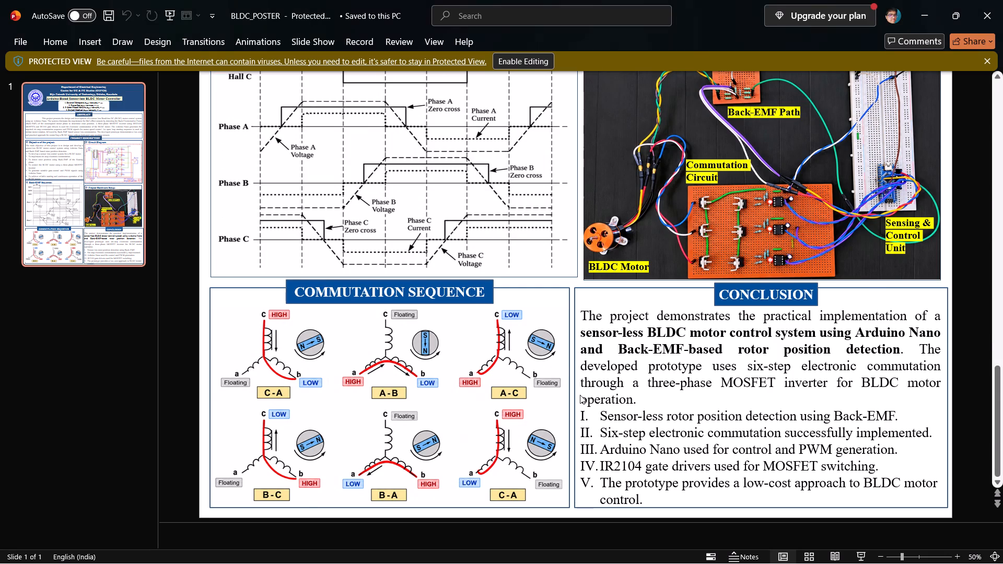
ctrl+scroll(580, 395, up, 1)
scroll(580, 395, down, 2)
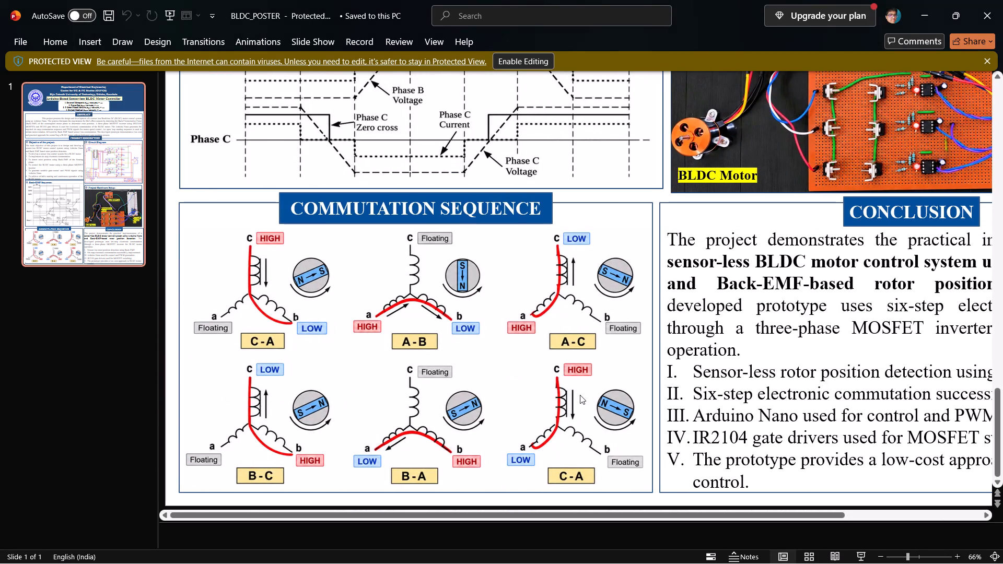
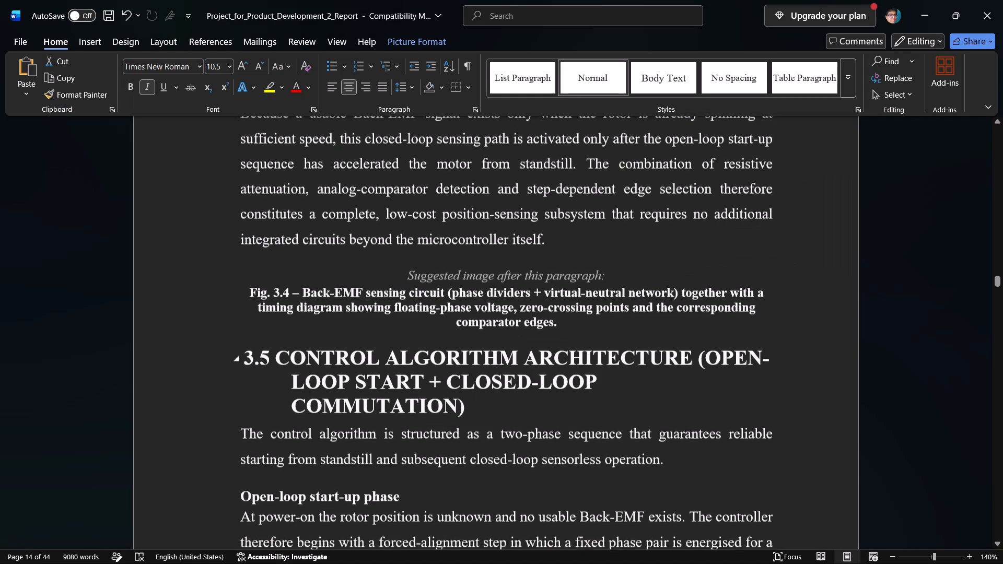
scroll(401, 209, down, 1)
scroll(401, 209, up, 1)
scroll(401, 209, down, 1)
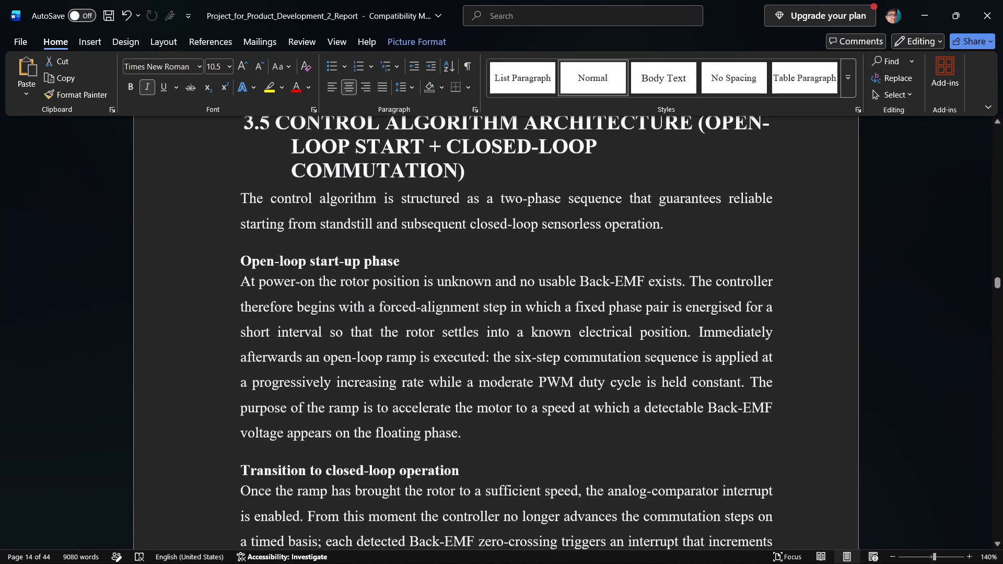
scroll(401, 209, down, 3)
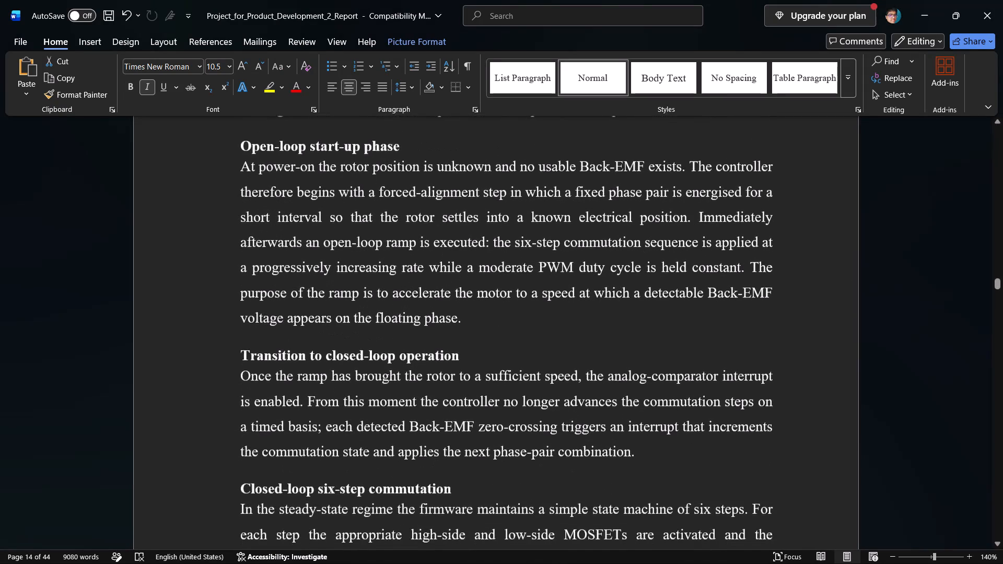
scroll(401, 209, down, 2)
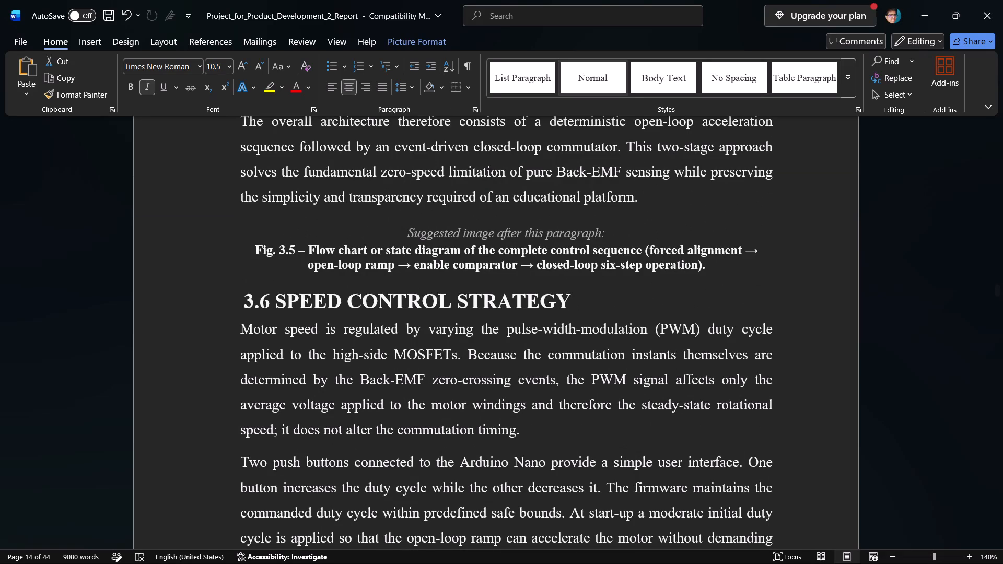
scroll(401, 209, up, 2)
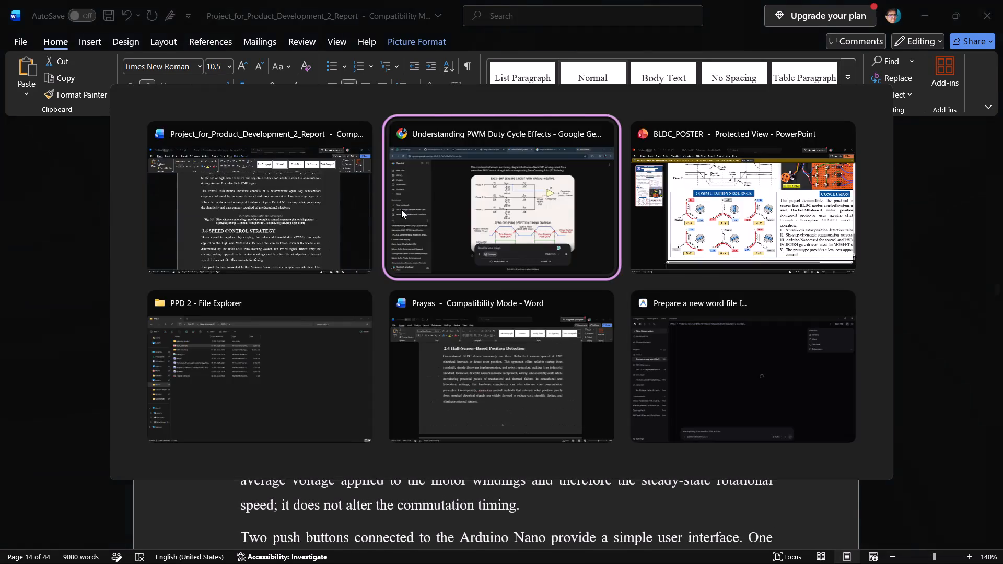